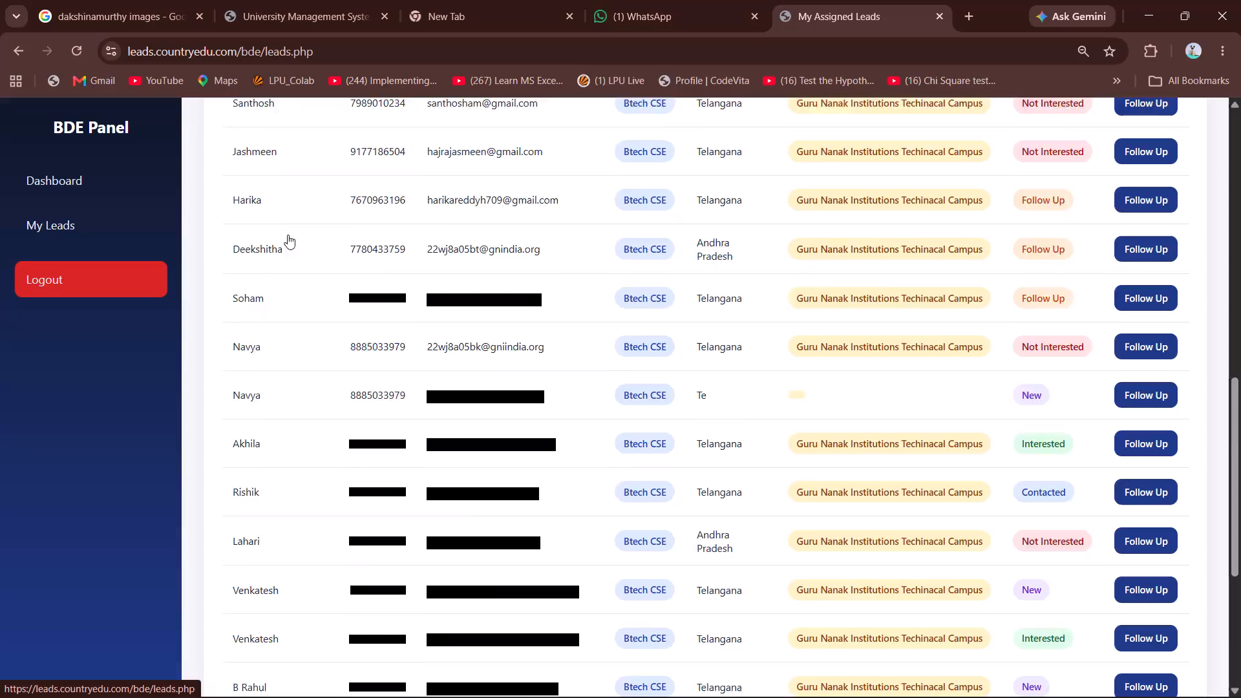
Enter the student's full name as the Student Name in the Add Manual Lead form.
{"action": "scroll", "coordinate": [431, 507], "scroll_direction": "down", "scroll_amount": 4}
{"action": "scroll", "coordinate": [382, 400], "scroll_direction": "up", "scroll_amount": 4}
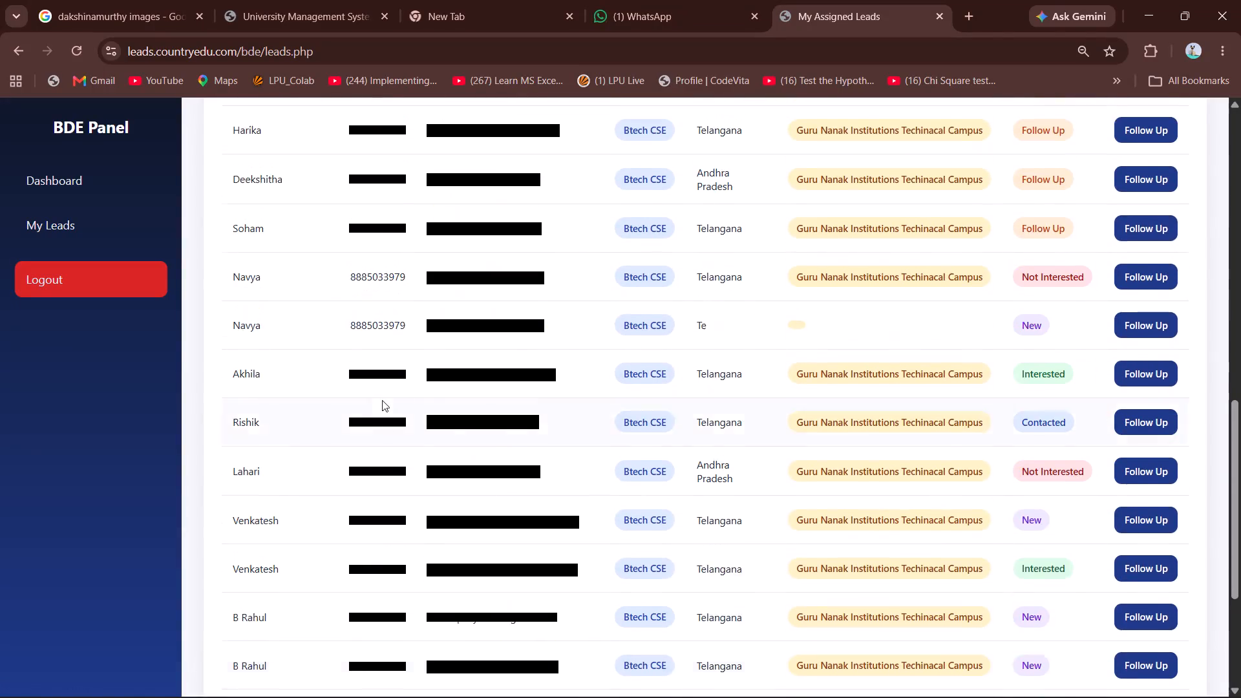
{"action": "scroll", "coordinate": [382, 400], "scroll_direction": "up", "scroll_amount": 1}
{"action": "scroll", "coordinate": [382, 400], "scroll_direction": "down", "scroll_amount": 5}
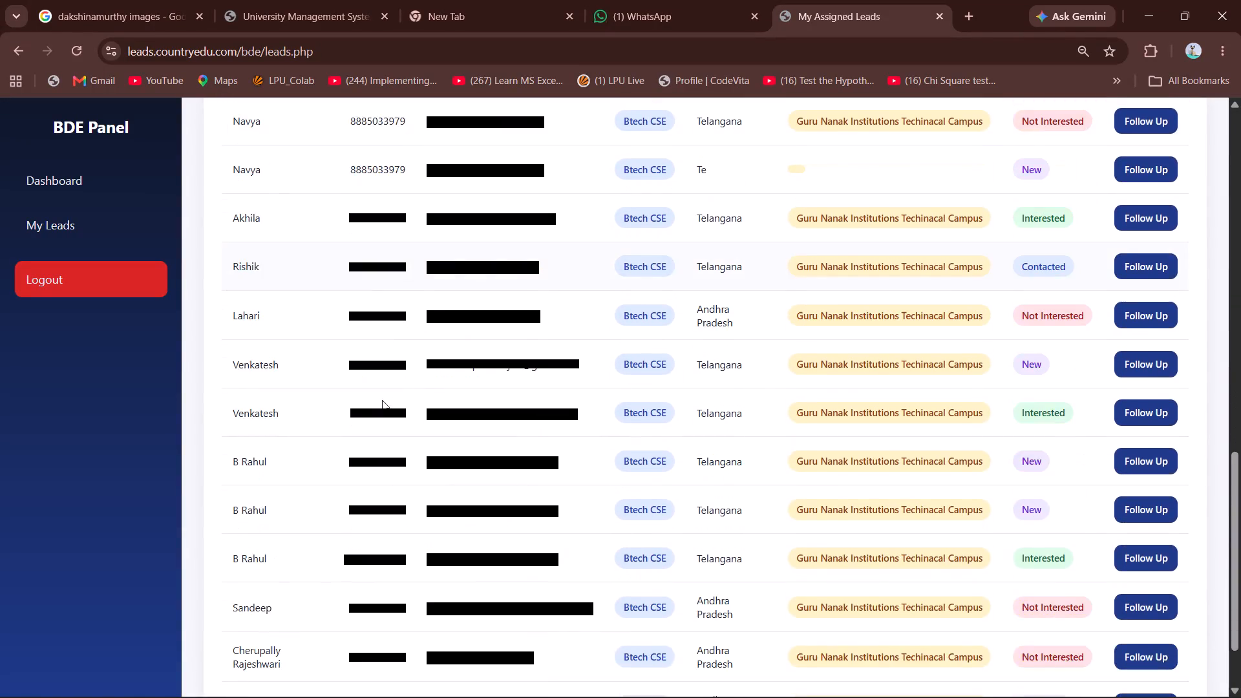
{"action": "scroll", "coordinate": [300, 477], "scroll_direction": "up", "scroll_amount": 4}
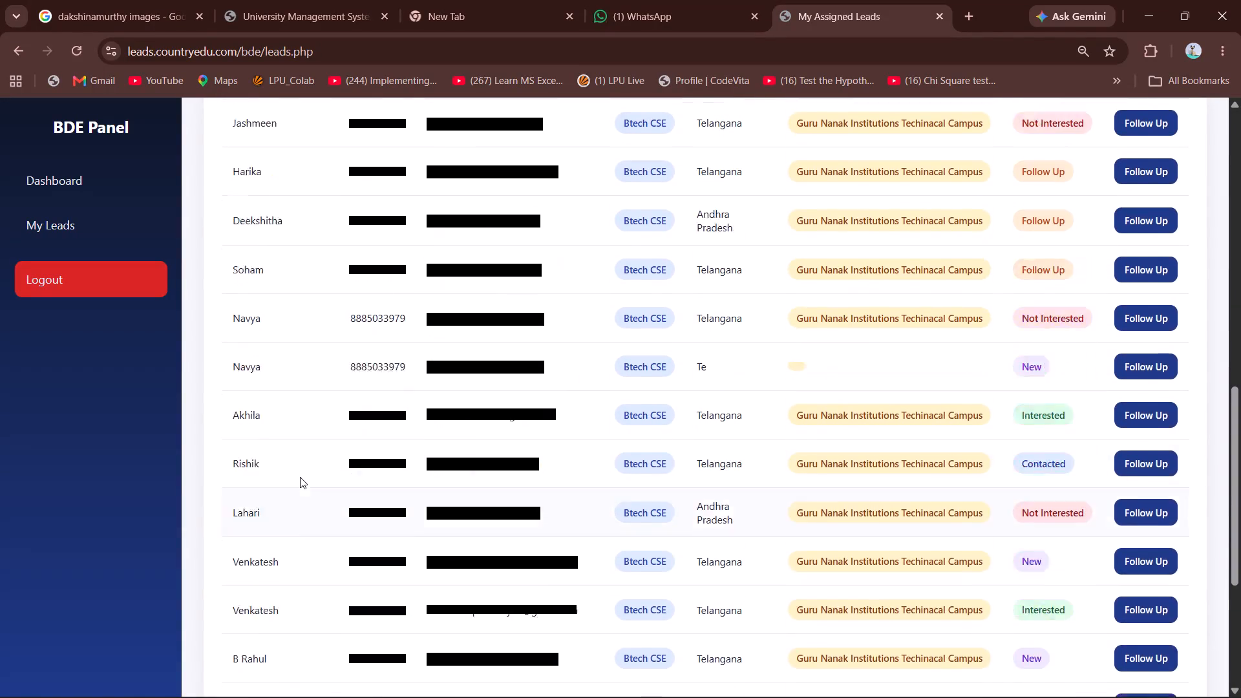
{"action": "scroll", "coordinate": [300, 477], "scroll_direction": "up", "scroll_amount": 5}
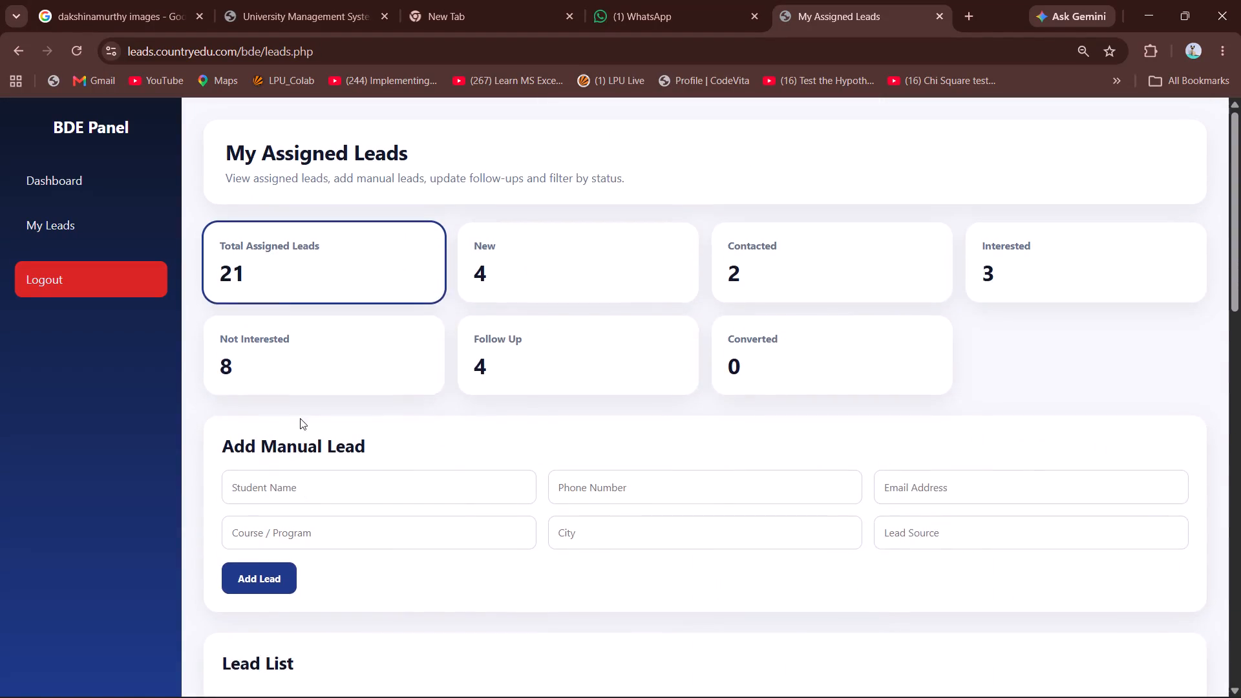
{"action": "left_click", "coordinate": [256, 496]}
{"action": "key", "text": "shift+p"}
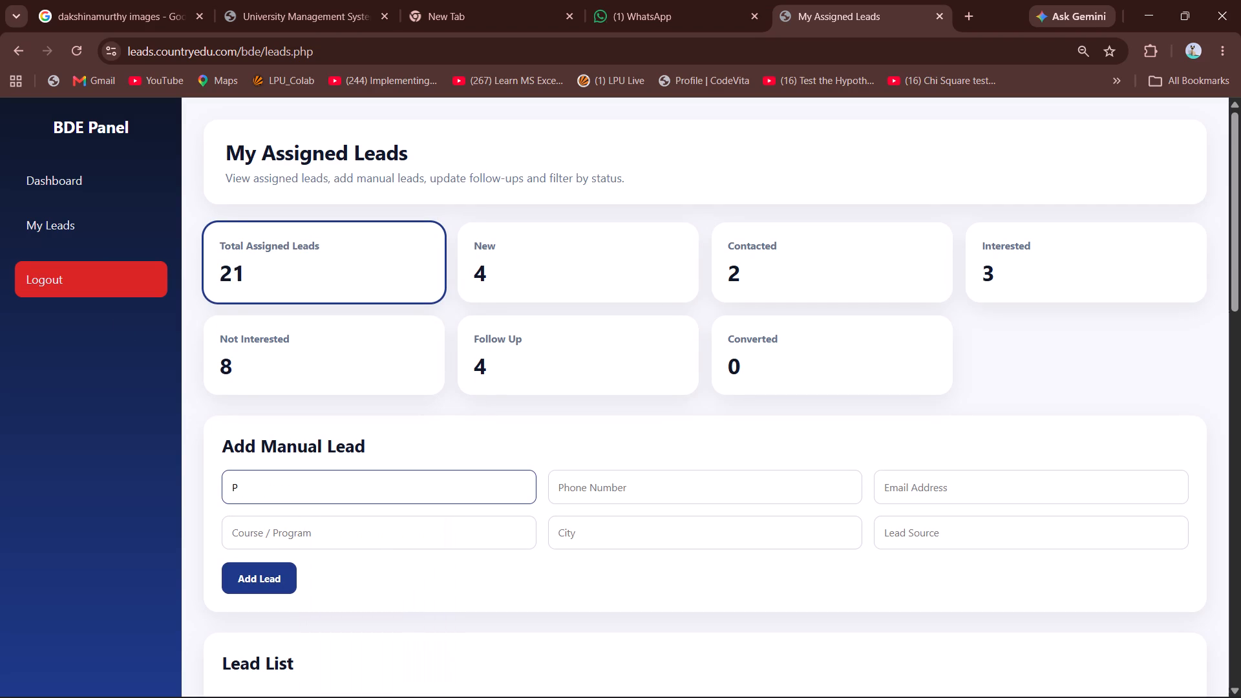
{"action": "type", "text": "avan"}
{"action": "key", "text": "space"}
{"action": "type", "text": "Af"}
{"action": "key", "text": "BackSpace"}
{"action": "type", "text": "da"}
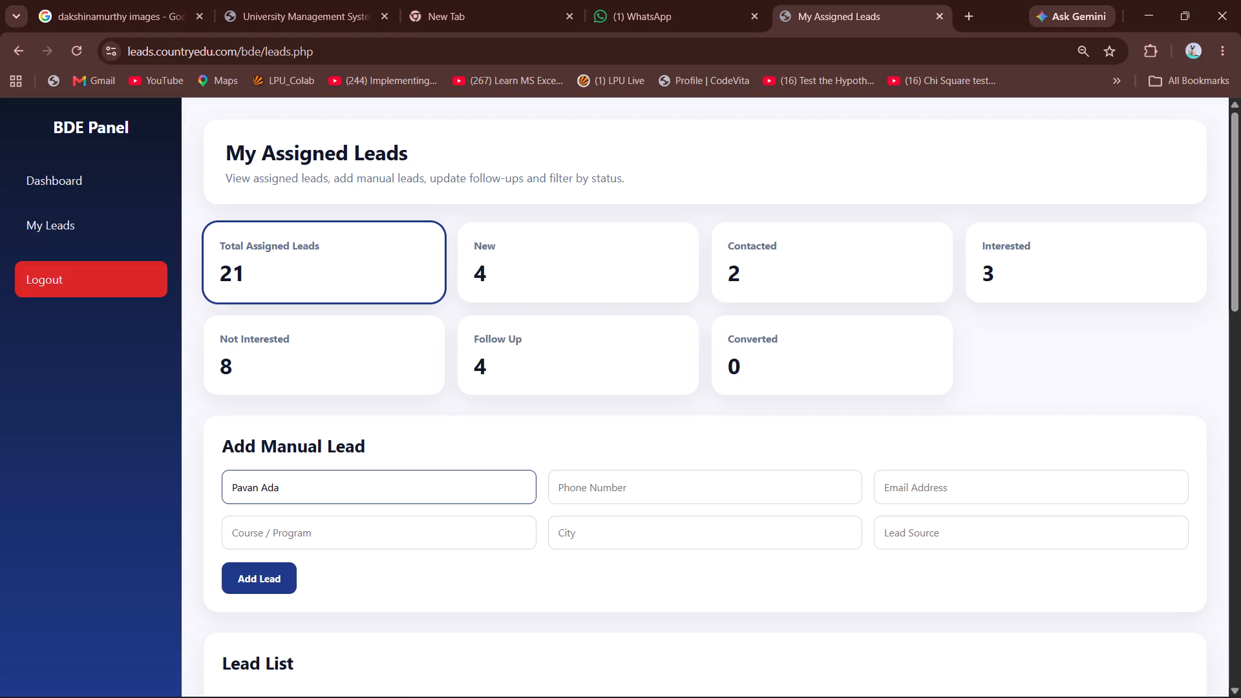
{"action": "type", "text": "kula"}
Enter the student's phone number in the Add Manual Lead form.
{"action": "left_click", "coordinate": [604, 498]}
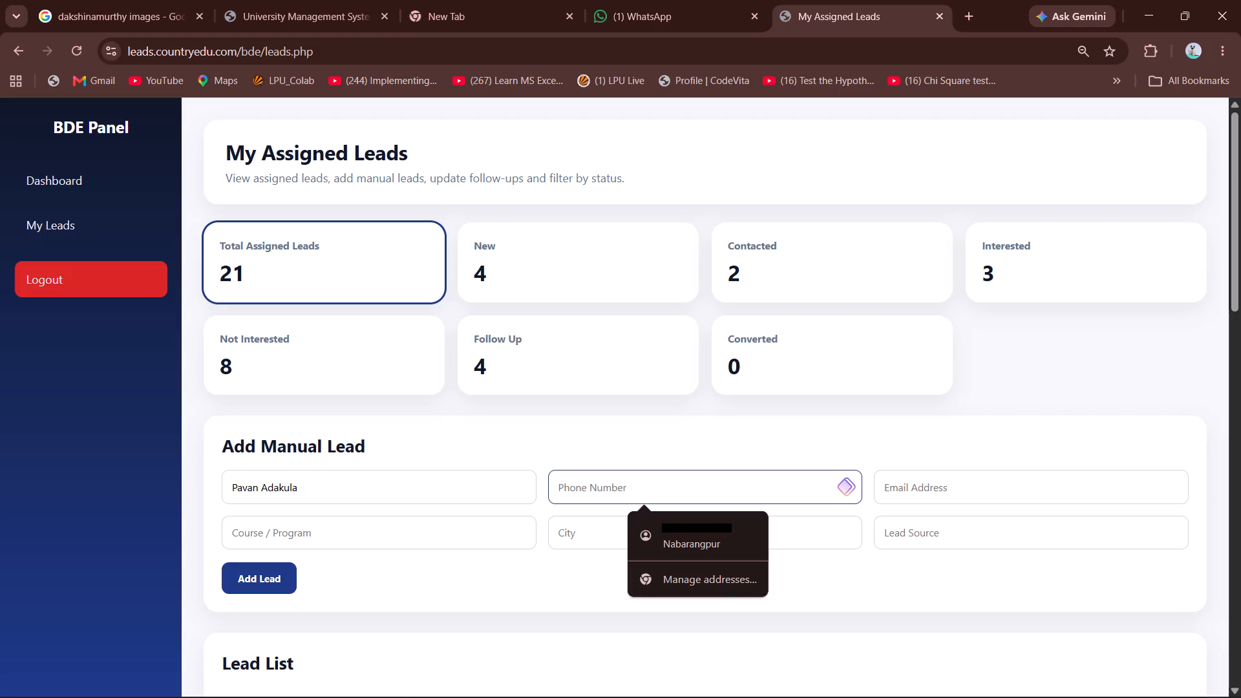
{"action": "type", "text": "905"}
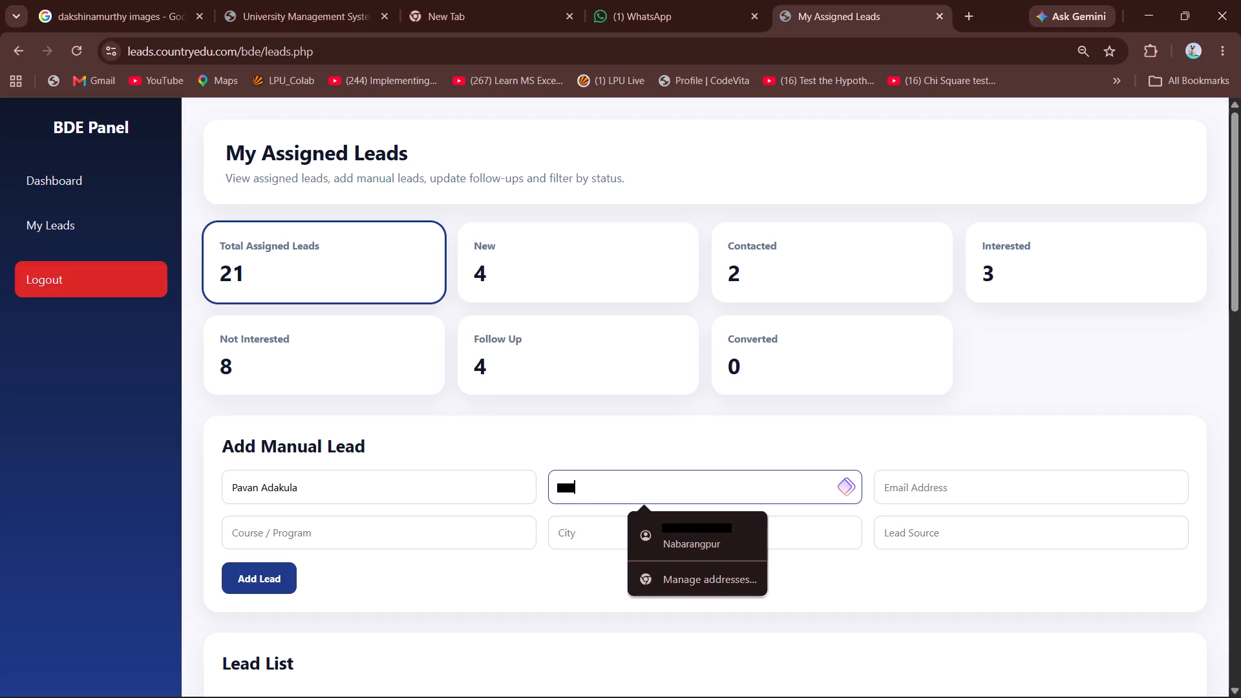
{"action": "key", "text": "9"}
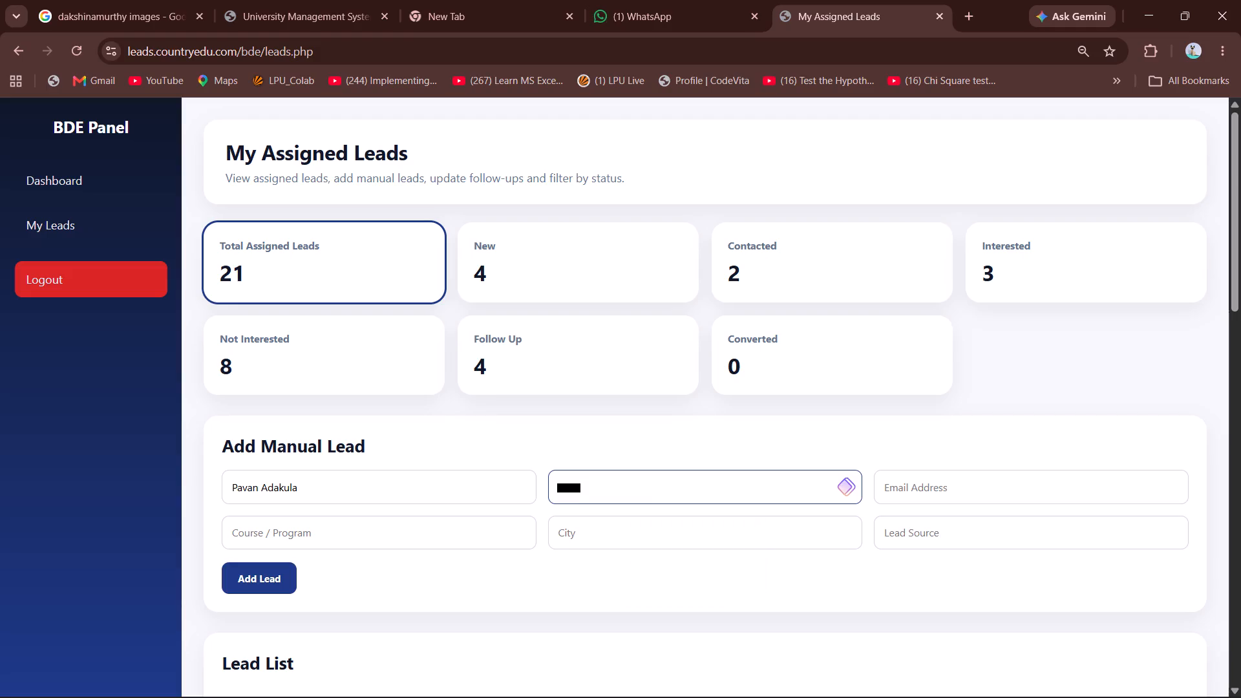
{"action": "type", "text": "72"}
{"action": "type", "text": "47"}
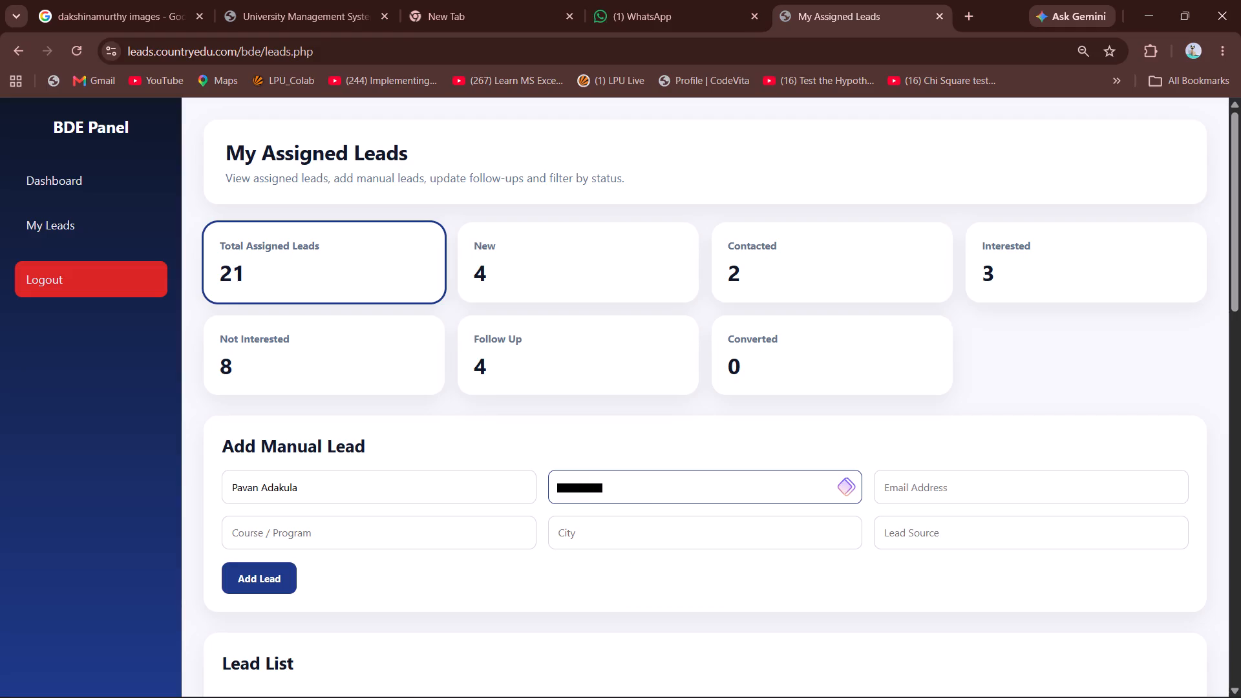
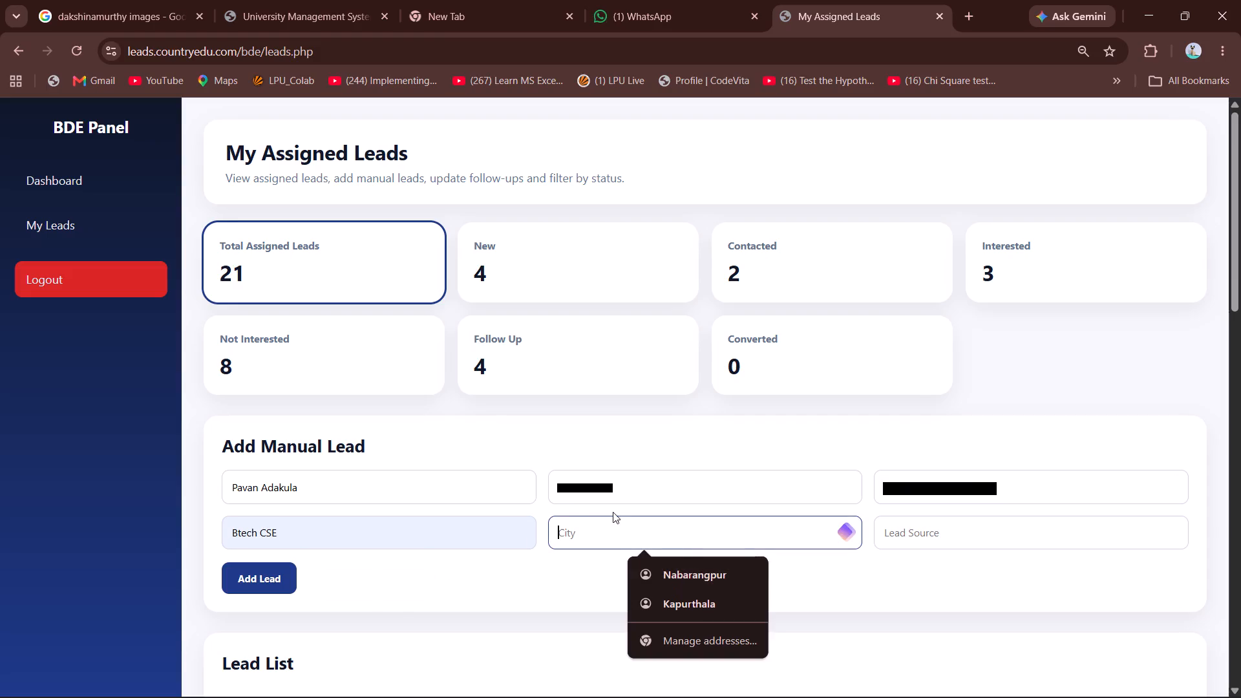
Set the city to Telangana and the lead source to Guru Nanak Institutions Techinacal Campus, and add the lead.
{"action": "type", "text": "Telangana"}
{"action": "left_click", "coordinate": [933, 514]}
{"action": "left_click", "coordinate": [933, 522]}
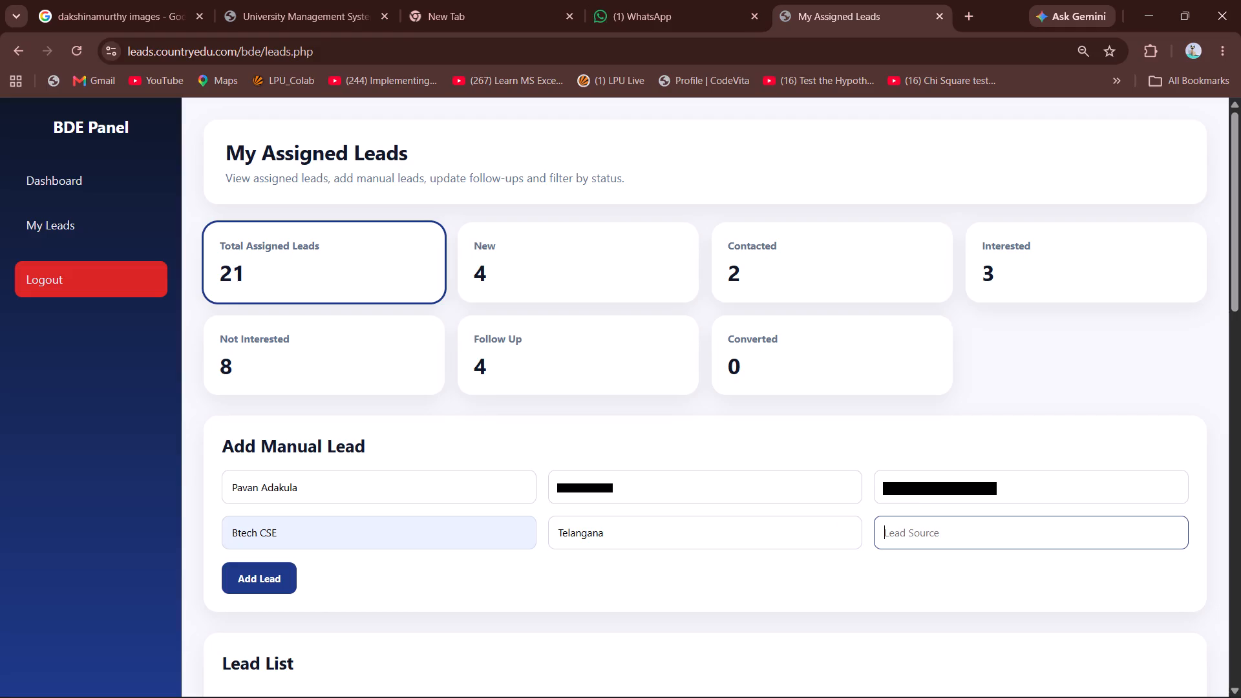
{"action": "left_click", "coordinate": [982, 560]}
{"action": "scroll", "coordinate": [732, 467], "scroll_direction": "down", "scroll_amount": 1}
{"action": "left_click", "coordinate": [244, 419]}
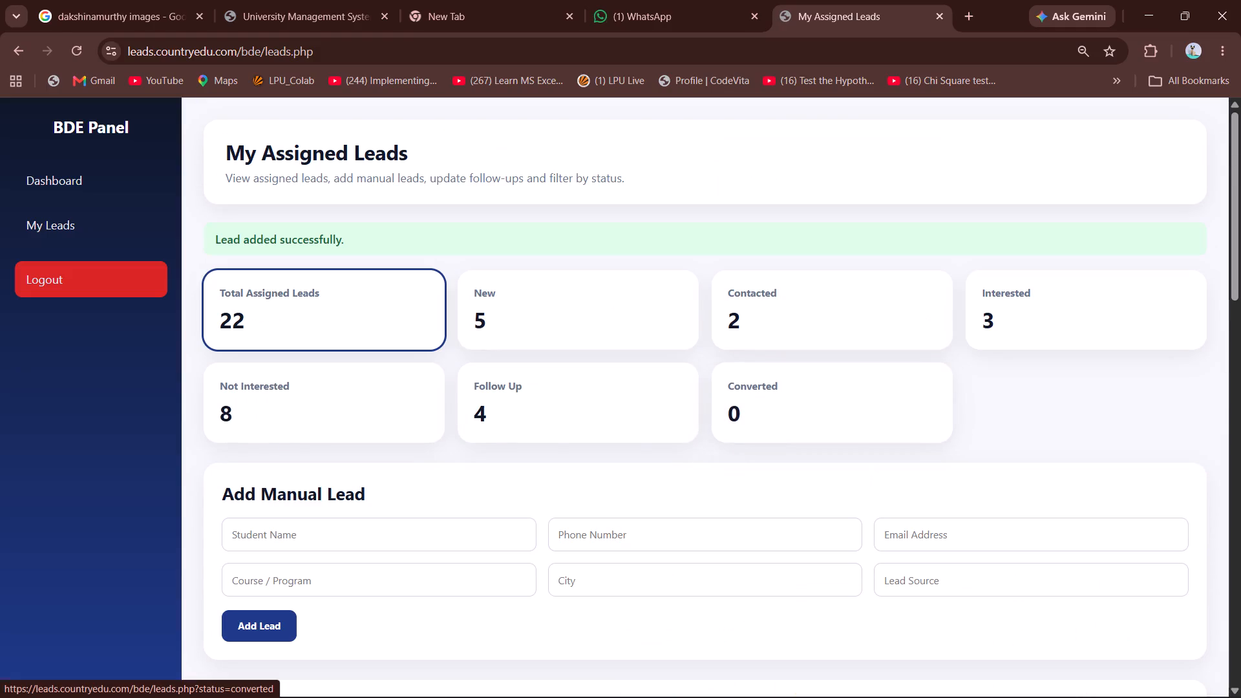
Open the follow-up page of the newly added lead in the Lead List and activate its remark field.
{"action": "scroll", "coordinate": [599, 482], "scroll_direction": "down", "scroll_amount": 4}
{"action": "scroll", "coordinate": [846, 385], "scroll_direction": "up", "scroll_amount": 1}
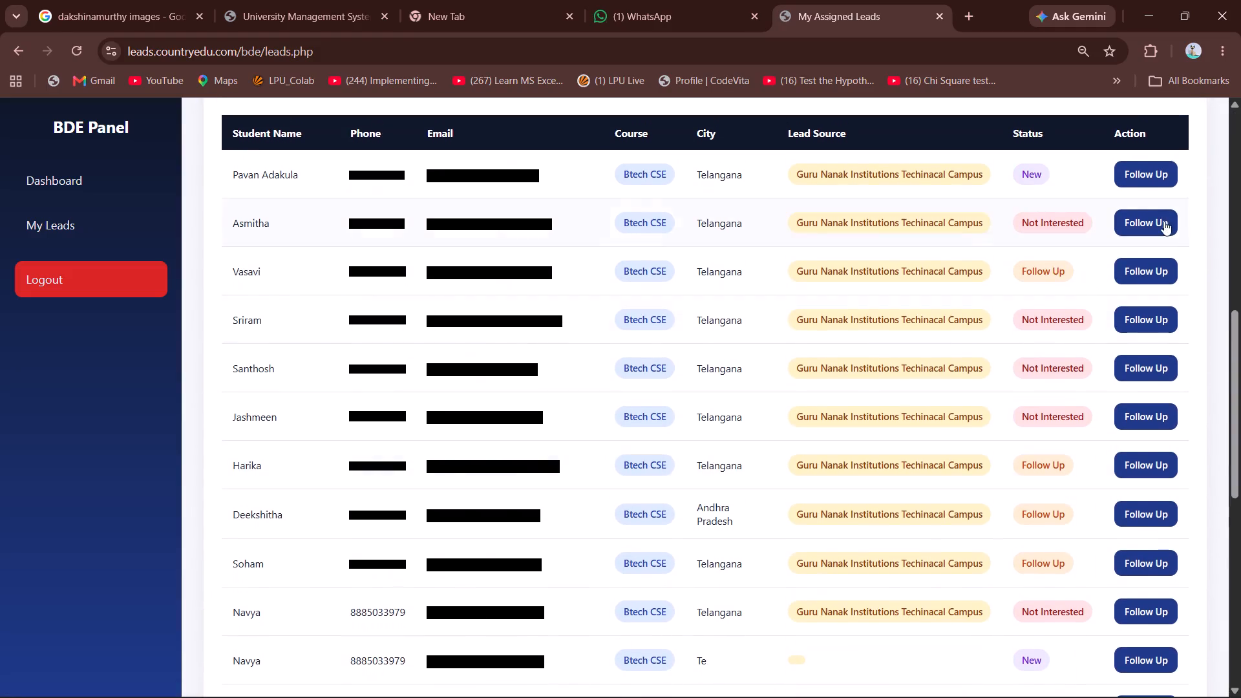
{"action": "left_click", "coordinate": [1158, 178]}
{"action": "left_click", "coordinate": [766, 323]}
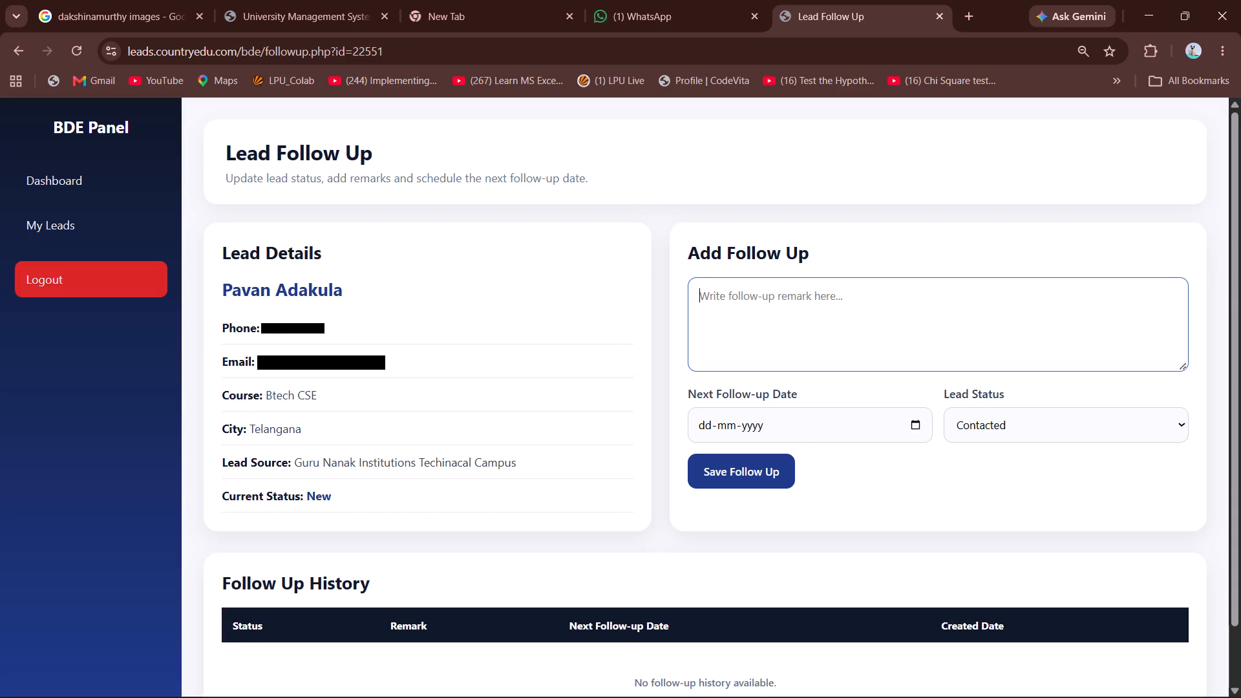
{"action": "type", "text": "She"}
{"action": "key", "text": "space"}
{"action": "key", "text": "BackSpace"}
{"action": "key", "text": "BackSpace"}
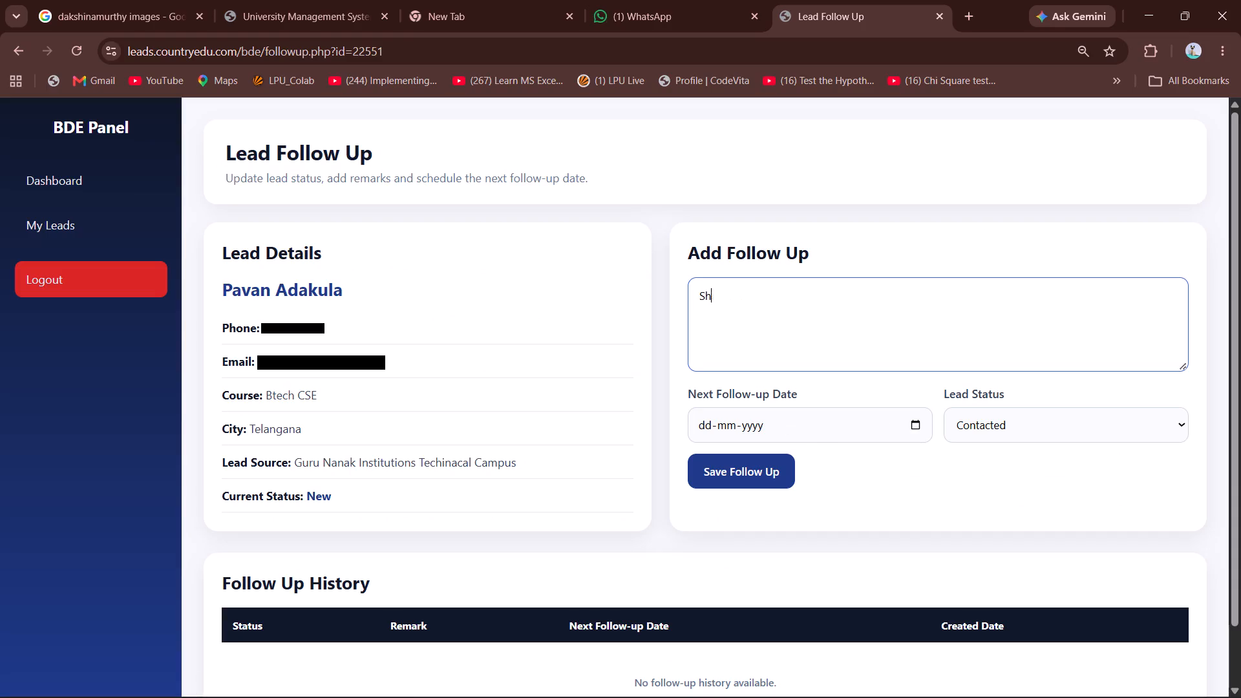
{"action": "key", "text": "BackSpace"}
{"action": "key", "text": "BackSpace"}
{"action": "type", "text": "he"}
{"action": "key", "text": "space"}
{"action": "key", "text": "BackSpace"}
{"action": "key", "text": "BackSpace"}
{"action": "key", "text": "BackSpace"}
Write the follow-up remark "He said he will callback me after talking with his father.".
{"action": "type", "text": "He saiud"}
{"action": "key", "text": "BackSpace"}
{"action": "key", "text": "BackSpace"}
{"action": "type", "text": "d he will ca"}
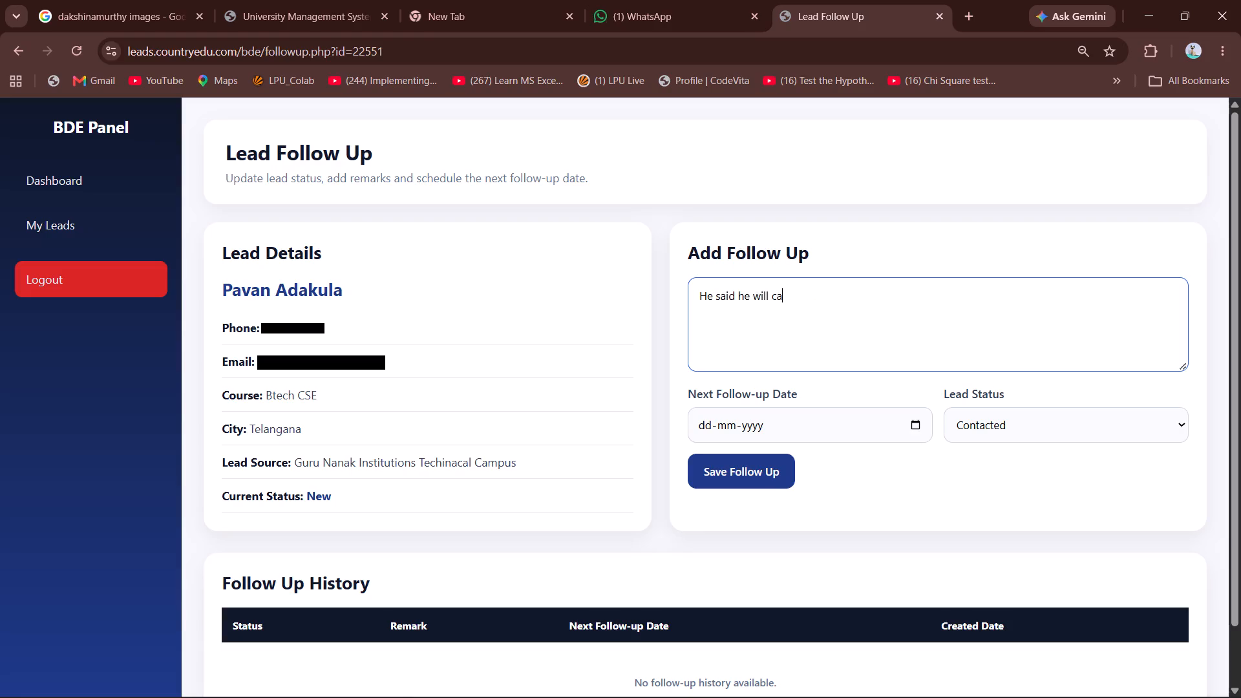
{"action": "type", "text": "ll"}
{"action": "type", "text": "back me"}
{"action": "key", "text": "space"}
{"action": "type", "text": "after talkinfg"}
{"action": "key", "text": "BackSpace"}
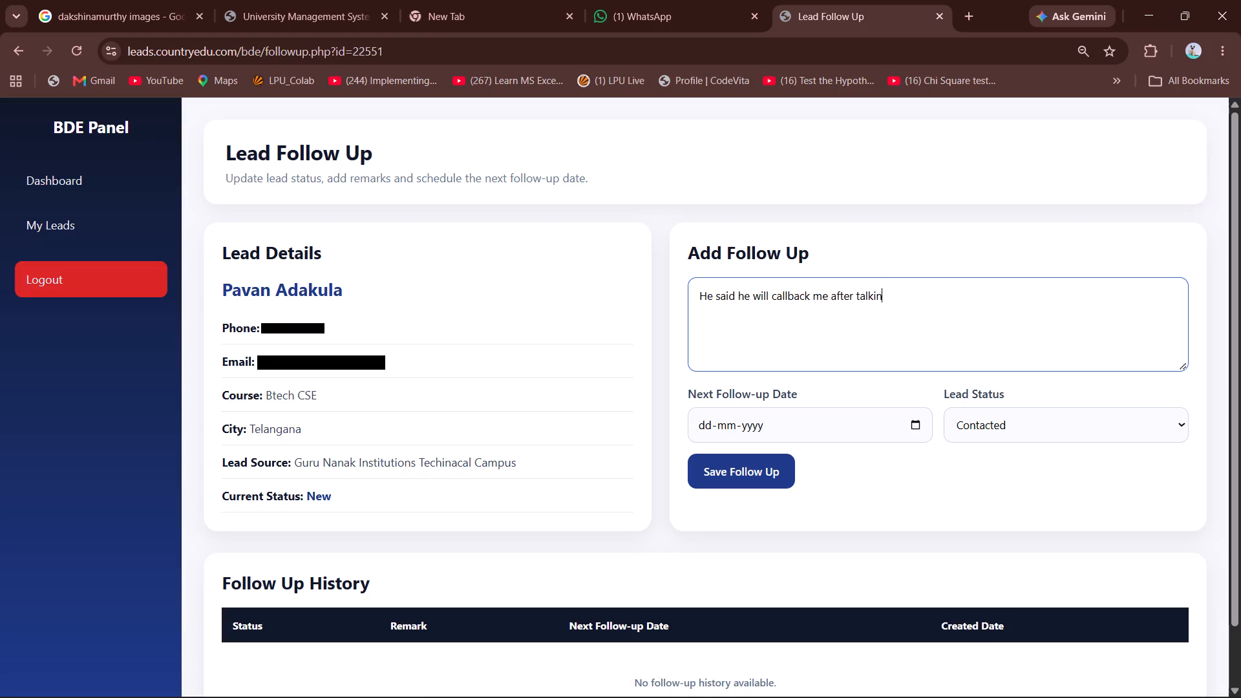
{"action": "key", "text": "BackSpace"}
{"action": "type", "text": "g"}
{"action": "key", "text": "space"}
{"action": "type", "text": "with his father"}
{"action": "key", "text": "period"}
Extend the remark's ending so that it reads "with his father with in one hour.".
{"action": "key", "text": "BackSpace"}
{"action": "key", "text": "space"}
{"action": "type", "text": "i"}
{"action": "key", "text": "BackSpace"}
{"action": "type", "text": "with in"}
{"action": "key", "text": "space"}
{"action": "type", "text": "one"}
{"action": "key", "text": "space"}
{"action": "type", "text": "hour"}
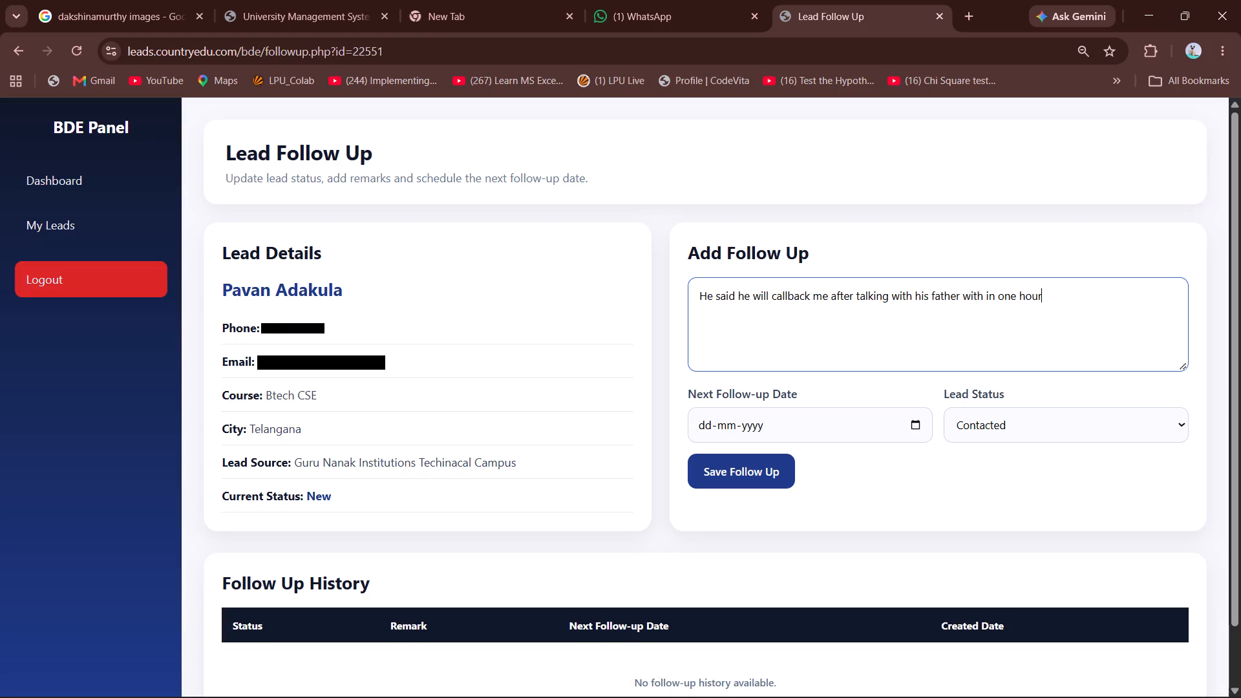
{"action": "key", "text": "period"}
Save the follow-up with today's date, 02-11-2026, as the next follow-up date and Interested as the lead status.
{"action": "left_click", "coordinate": [917, 424]}
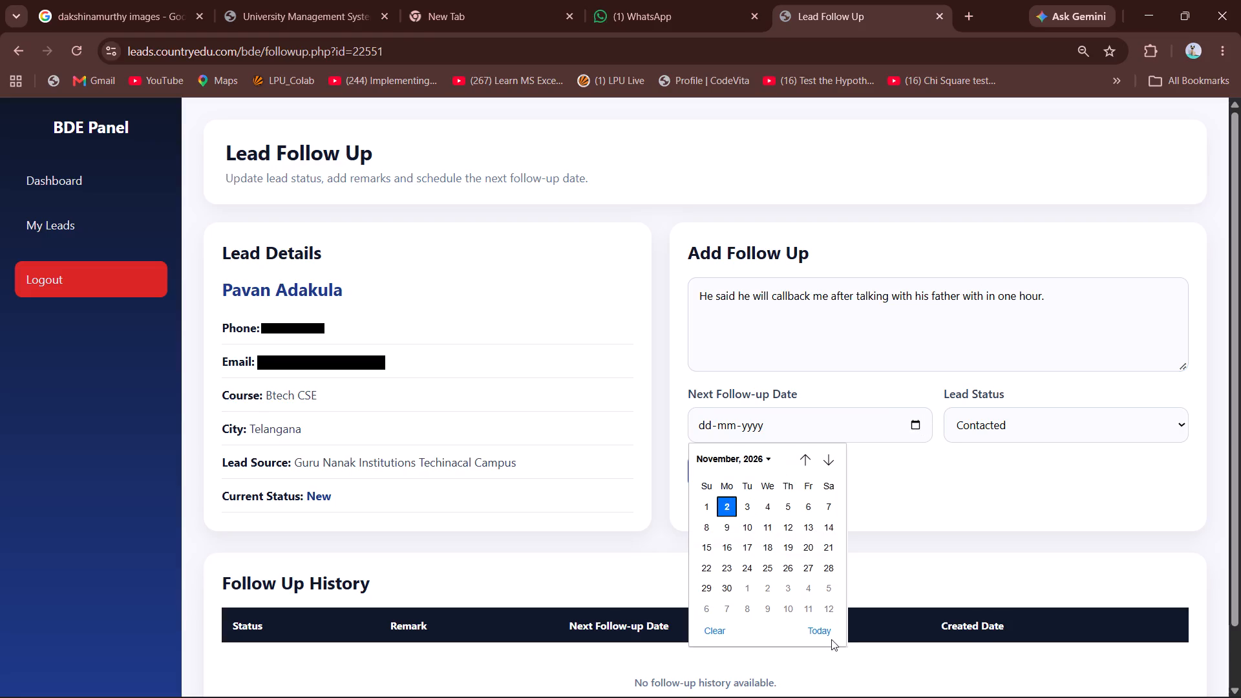
{"action": "left_click", "coordinate": [829, 634]}
{"action": "left_click", "coordinate": [997, 438]}
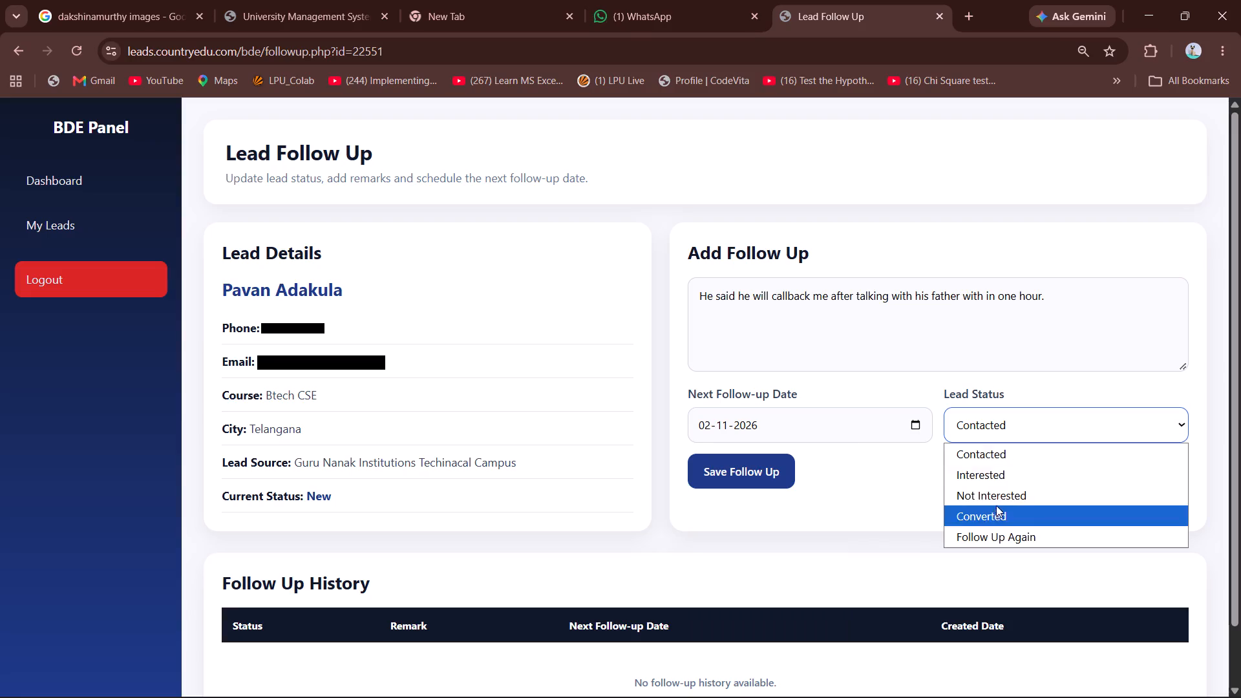
{"action": "left_click", "coordinate": [992, 481]}
{"action": "left_click", "coordinate": [761, 476]}
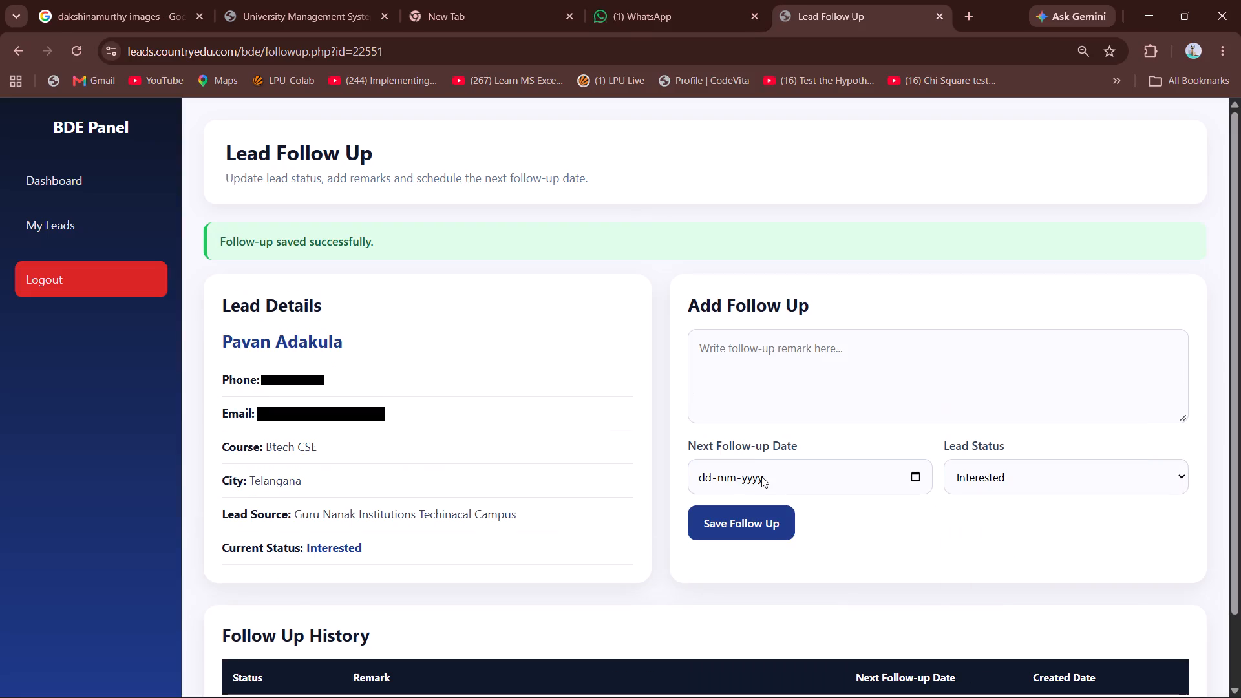
Return from the lead's follow-up history to the Add Manual Lead form on the My Leads page.
{"action": "scroll", "coordinate": [761, 476], "scroll_direction": "down", "scroll_amount": 3}
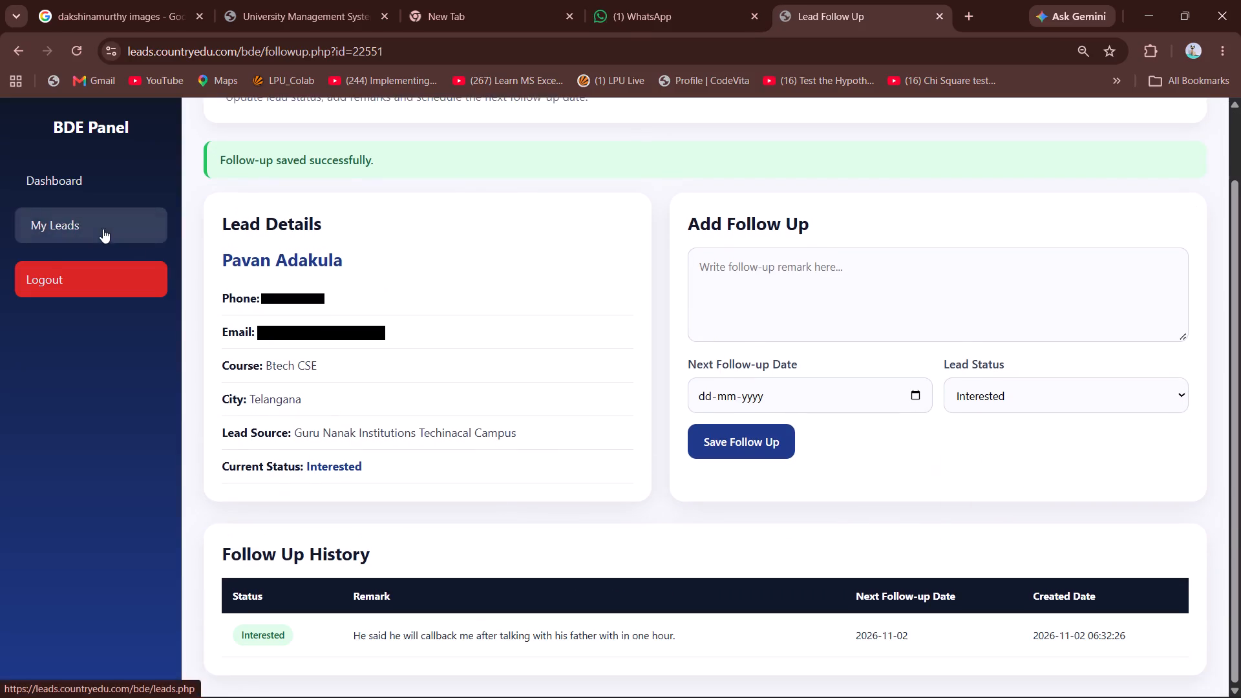
{"action": "left_click", "coordinate": [103, 229]}
{"action": "scroll", "coordinate": [430, 328], "scroll_direction": "down", "scroll_amount": 2}
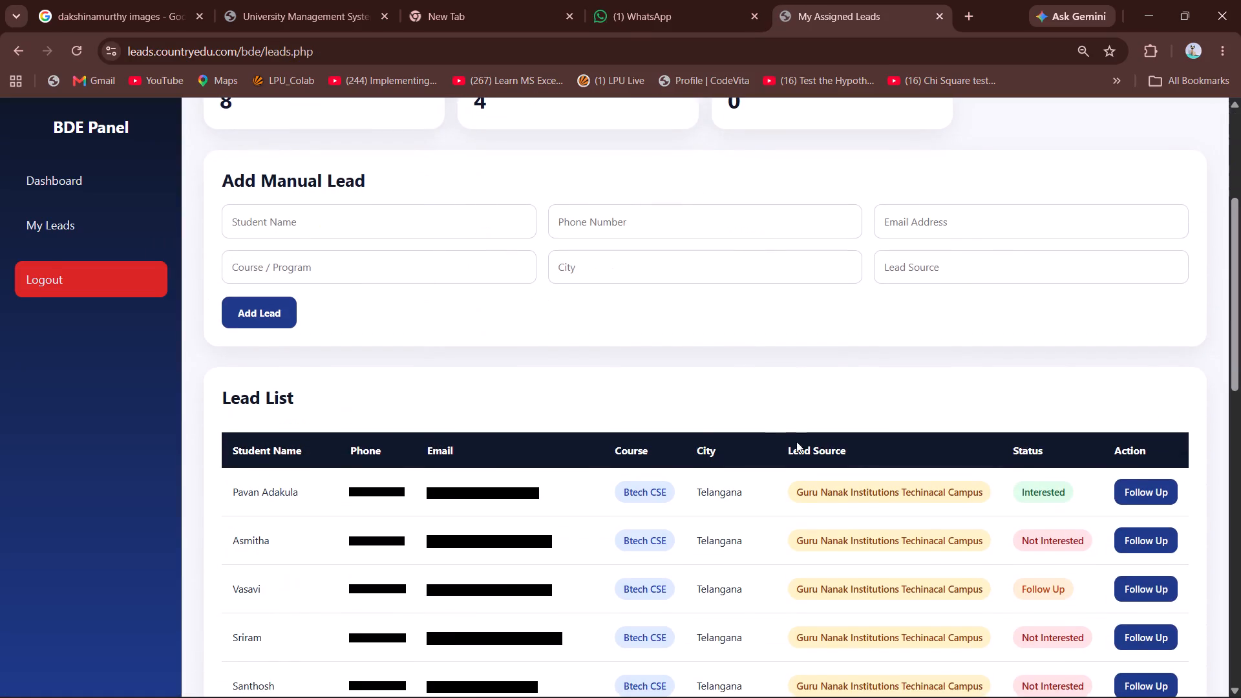
{"action": "scroll", "coordinate": [1152, 450], "scroll_direction": "up", "scroll_amount": 1}
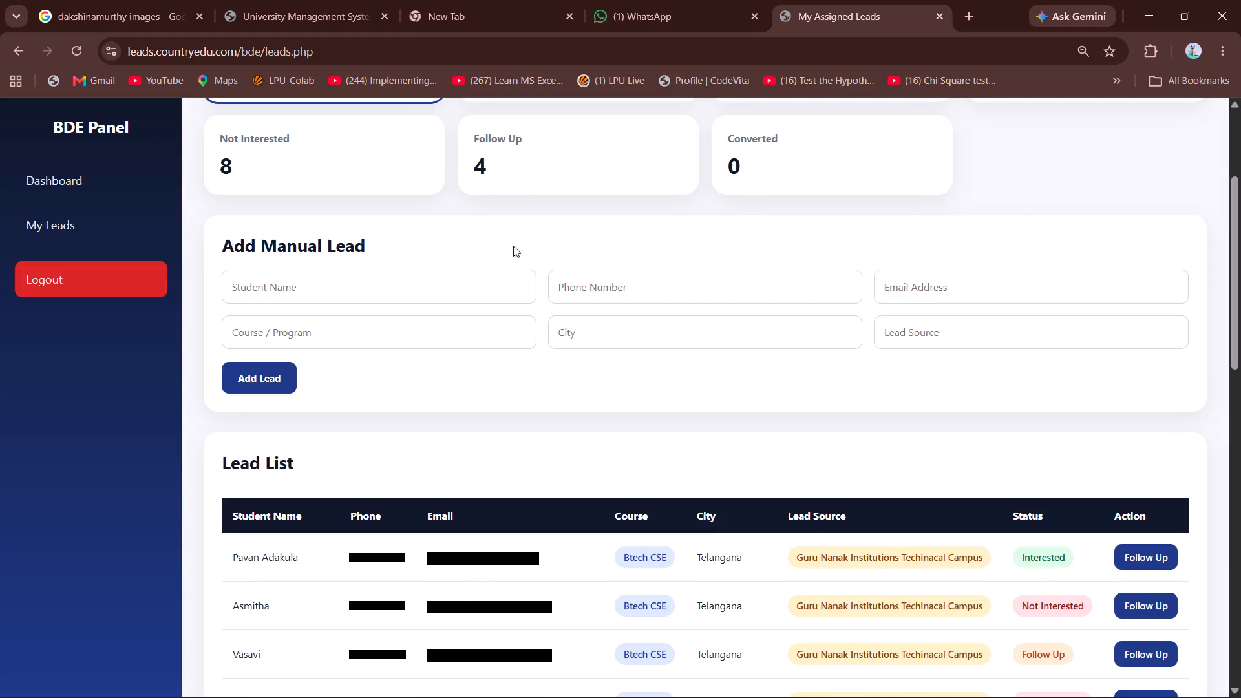
Enter Charan as the Student Name in the Add Manual Lead form.
{"action": "left_click", "coordinate": [278, 284]}
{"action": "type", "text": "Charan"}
Enter the student's phone number in the Add Manual Lead form.
{"action": "left_click", "coordinate": [586, 299]}
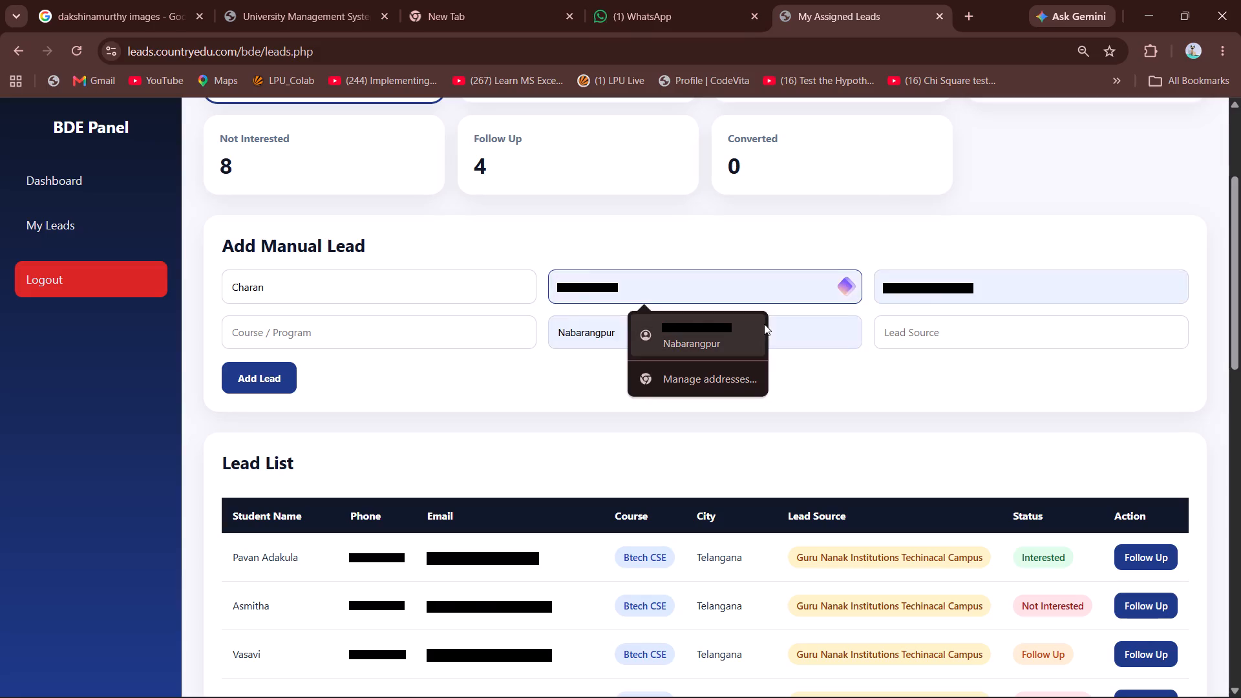
{"action": "left_click", "coordinate": [637, 278]}
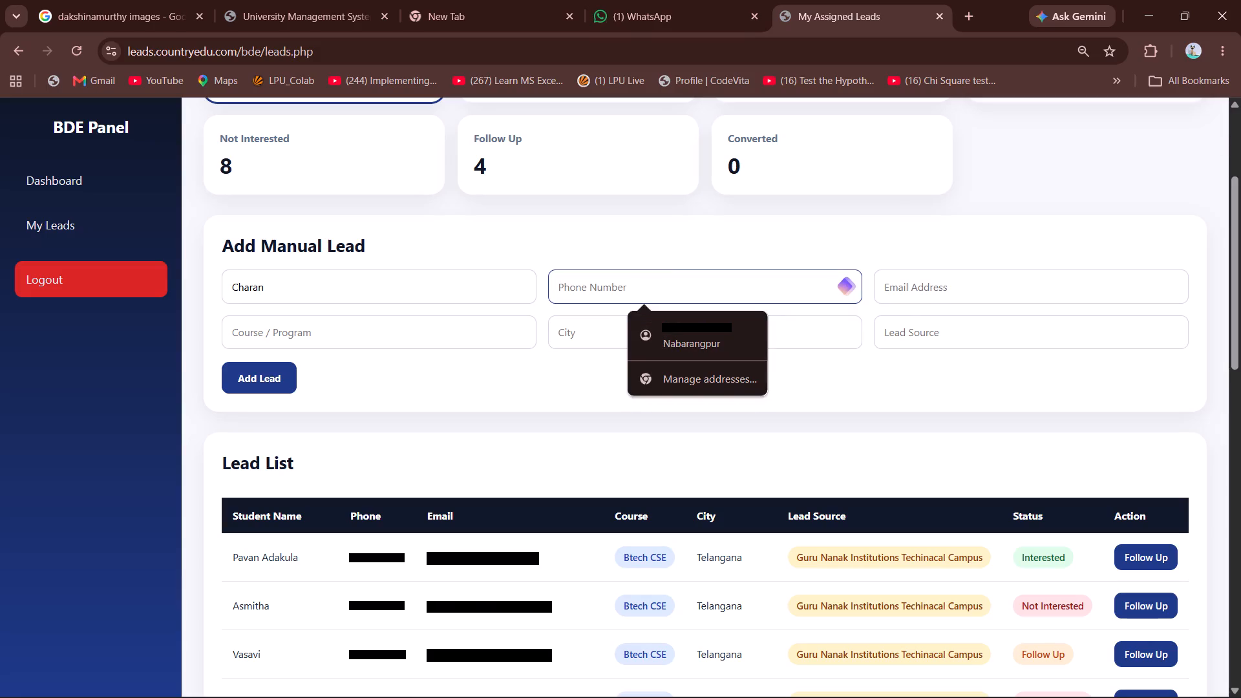
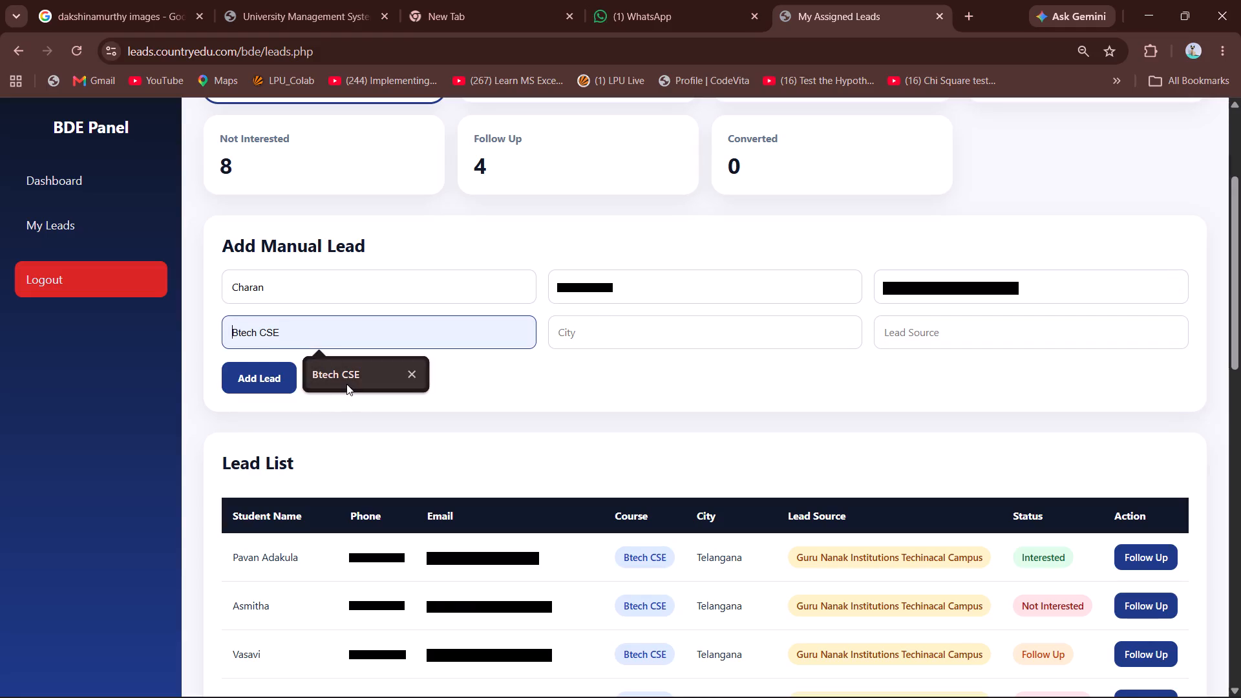
Set the City to Telangana and the Lead Source to Guru Nanak Institutions Techinacal Campus, and add the lead.
{"action": "left_click", "coordinate": [705, 324]}
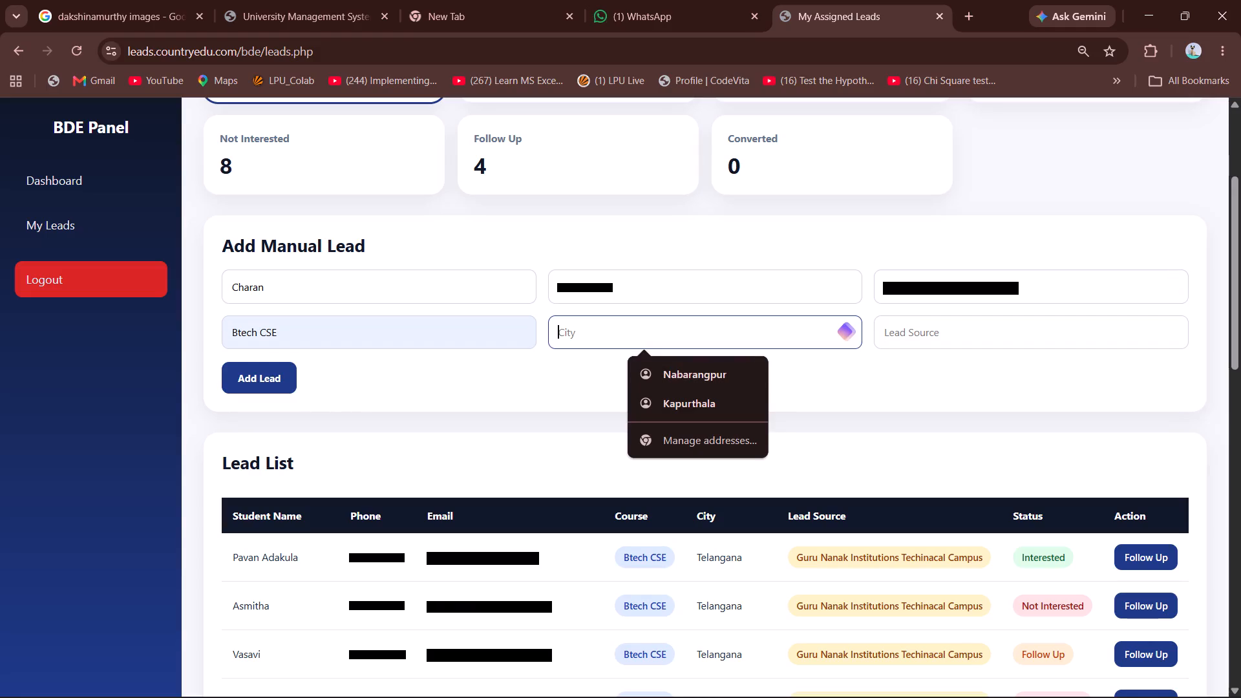
{"action": "type", "text": "Telangana"}
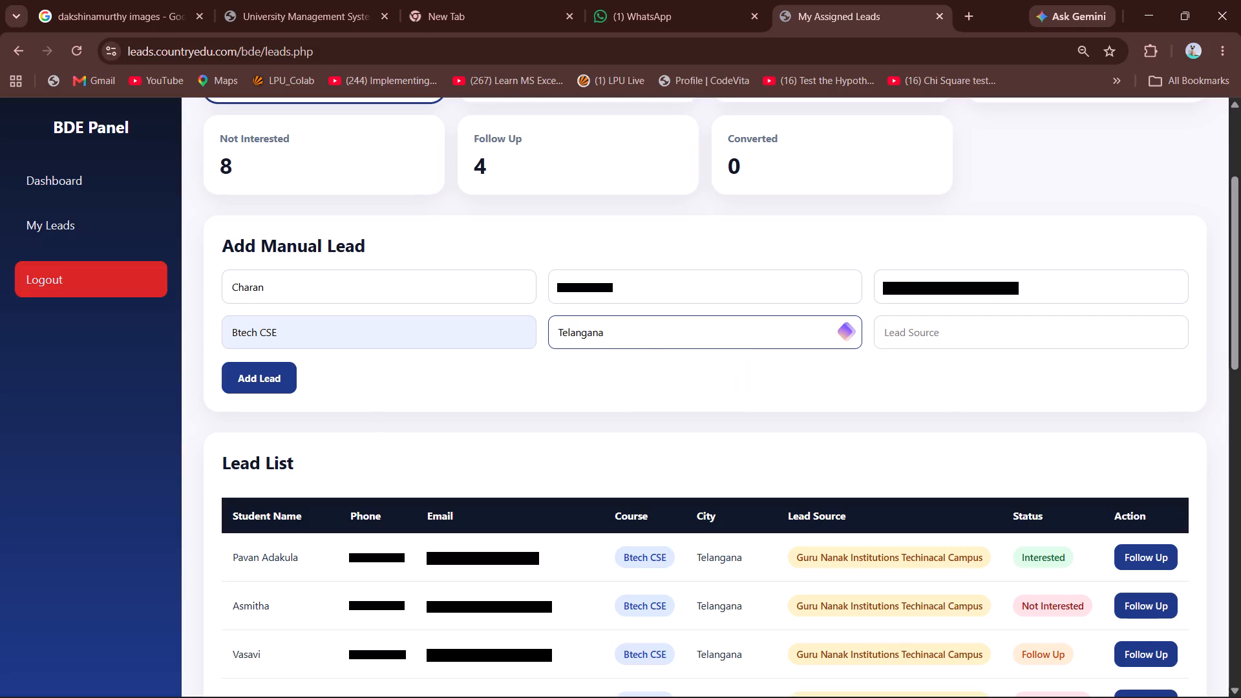
{"action": "left_click", "coordinate": [948, 348]}
{"action": "left_click", "coordinate": [1012, 374]}
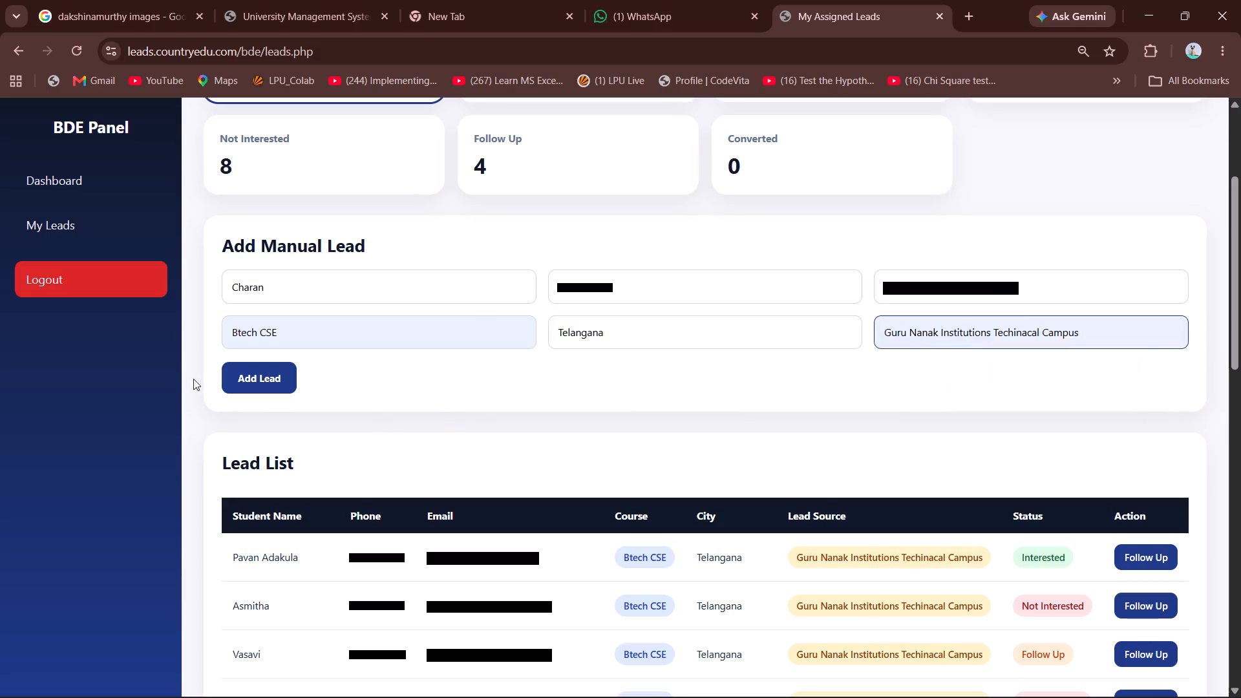
{"action": "left_click", "coordinate": [231, 378]}
Open the follow-up page of the newly added lead Charan from the Lead List.
{"action": "scroll", "coordinate": [231, 378], "scroll_direction": "down", "scroll_amount": 4}
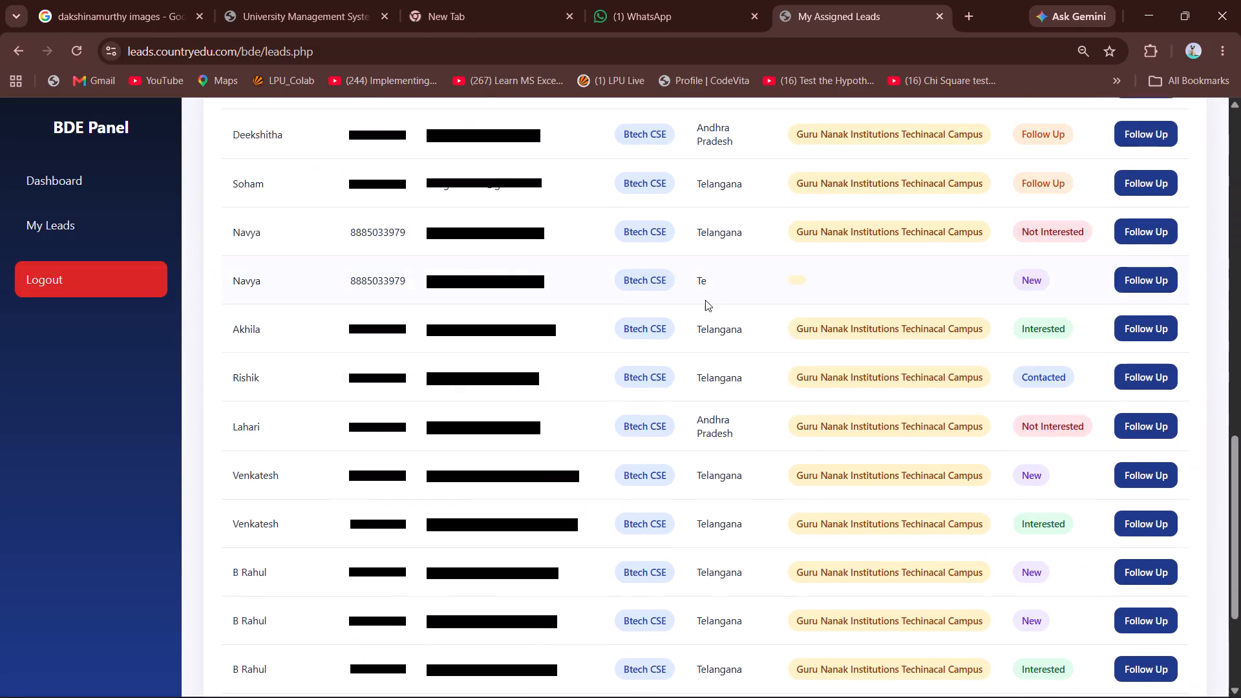
{"action": "scroll", "coordinate": [705, 300], "scroll_direction": "up", "scroll_amount": 1}
{"action": "scroll", "coordinate": [1164, 56], "scroll_direction": "up", "scroll_amount": 2}
{"action": "scroll", "coordinate": [1118, 226], "scroll_direction": "up", "scroll_amount": 1}
{"action": "scroll", "coordinate": [1148, 147], "scroll_direction": "up", "scroll_amount": 4}
{"action": "left_click", "coordinate": [1151, 315]}
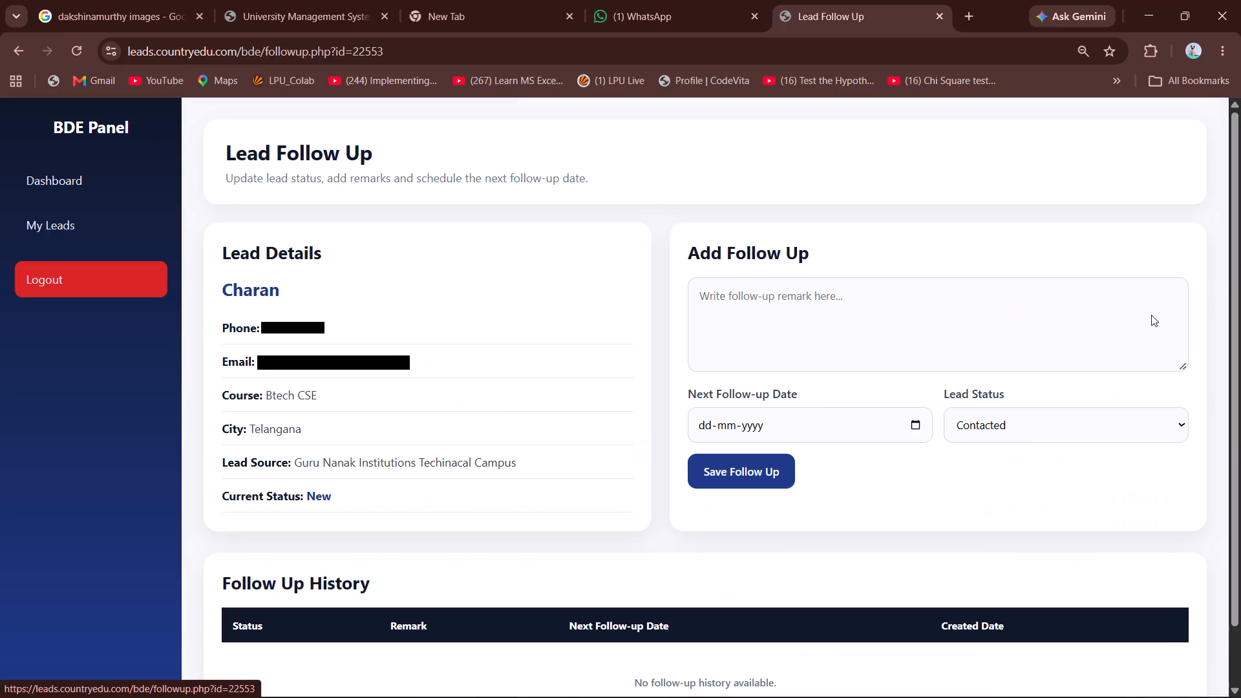
Write the follow-up remark "He is not Interested in any Job oppurtunities." for Charan.
{"action": "left_click", "coordinate": [761, 327]}
{"action": "type", "text": "He is nor"}
{"action": "key", "text": "space"}
{"action": "key", "text": "BackSpace"}
{"action": "key", "text": "BackSpace"}
{"action": "type", "text": "t Inte"}
{"action": "key", "text": "BackSpace"}
{"action": "key", "text": "BackSpace"}
{"action": "key", "text": "e"}
{"action": "key", "text": "BackSpace"}
{"action": "type", "text": "terested"}
{"action": "key", "text": "space"}
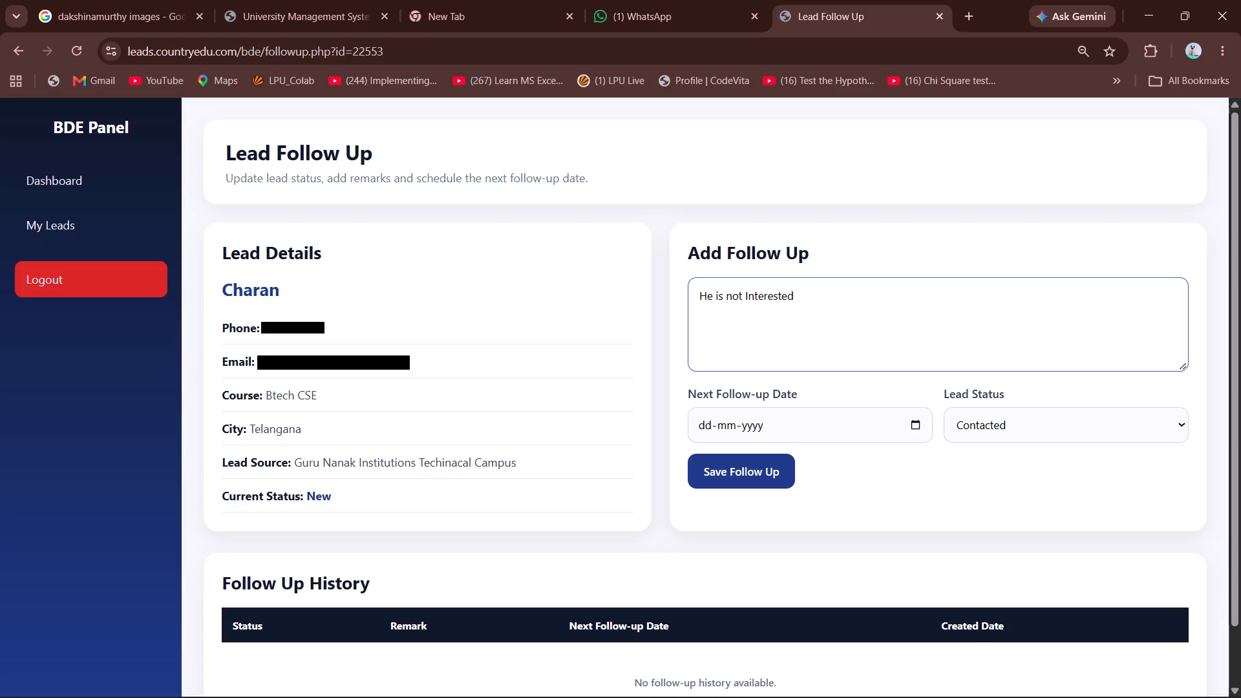
{"action": "type", "text": "in a"}
{"action": "key", "text": "BackSpace"}
{"action": "key", "text": "BackSpace"}
{"action": "key", "text": "BackSpace"}
{"action": "key", "text": "BackSpace"}
{"action": "key", "text": "a"}
{"action": "key", "text": "BackSpace"}
{"action": "type", "text": "on"}
{"action": "key", "text": "BackSpace"}
{"action": "key", "text": "BackSpace"}
{"action": "type", "text": "in any Job i"}
{"action": "key", "text": "BackSpace"}
{"action": "type", "text": "opputu"}
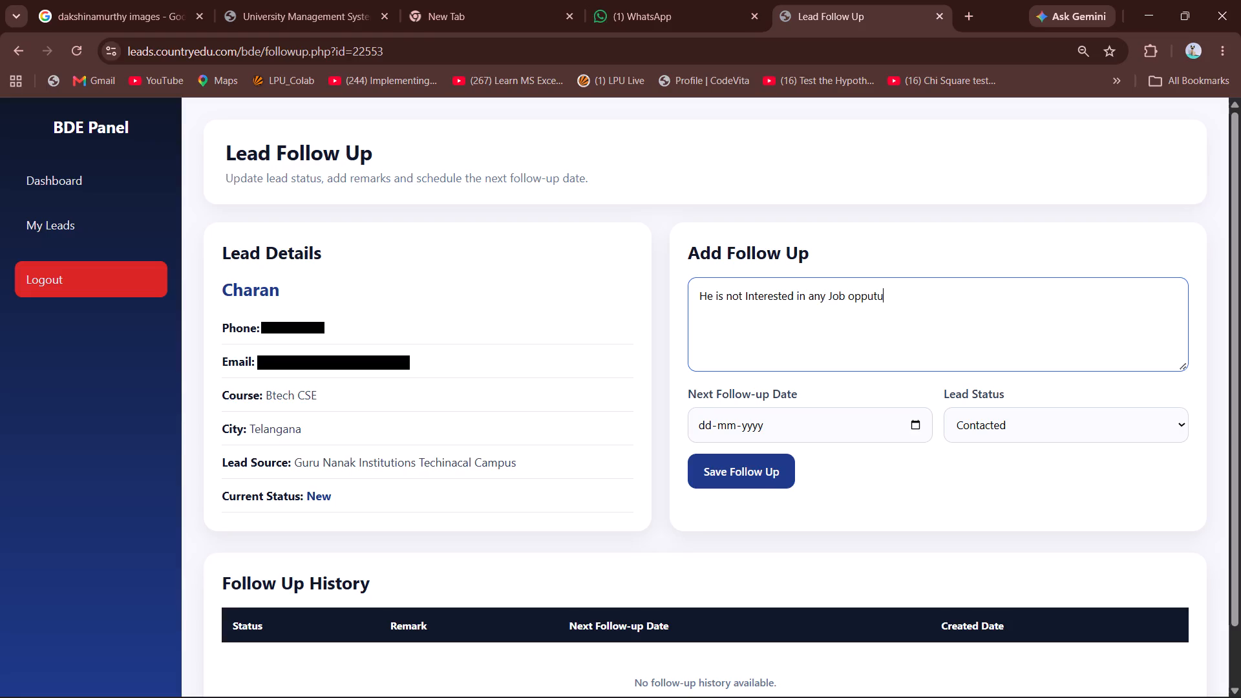
{"action": "key", "text": "BackSpace"}
{"action": "key", "text": "BackSpace"}
{"action": "key", "text": "r"}
{"action": "type", "text": "tunity"}
{"action": "key", "text": "BackSpace"}
{"action": "type", "text": "ir"}
{"action": "key", "text": "BackSpace"}
{"action": "key", "text": "e"}
{"action": "key", "text": "BackSpace"}
{"action": "key", "text": "s"}
{"action": "key", "text": "BackSpace"}
{"action": "type", "text": "es"}
{"action": "key", "text": "period"}
Save the follow-up with today's date, 02-11-2026, as the next follow-up date and Not Interested as the lead status.
{"action": "left_click", "coordinate": [914, 421]}
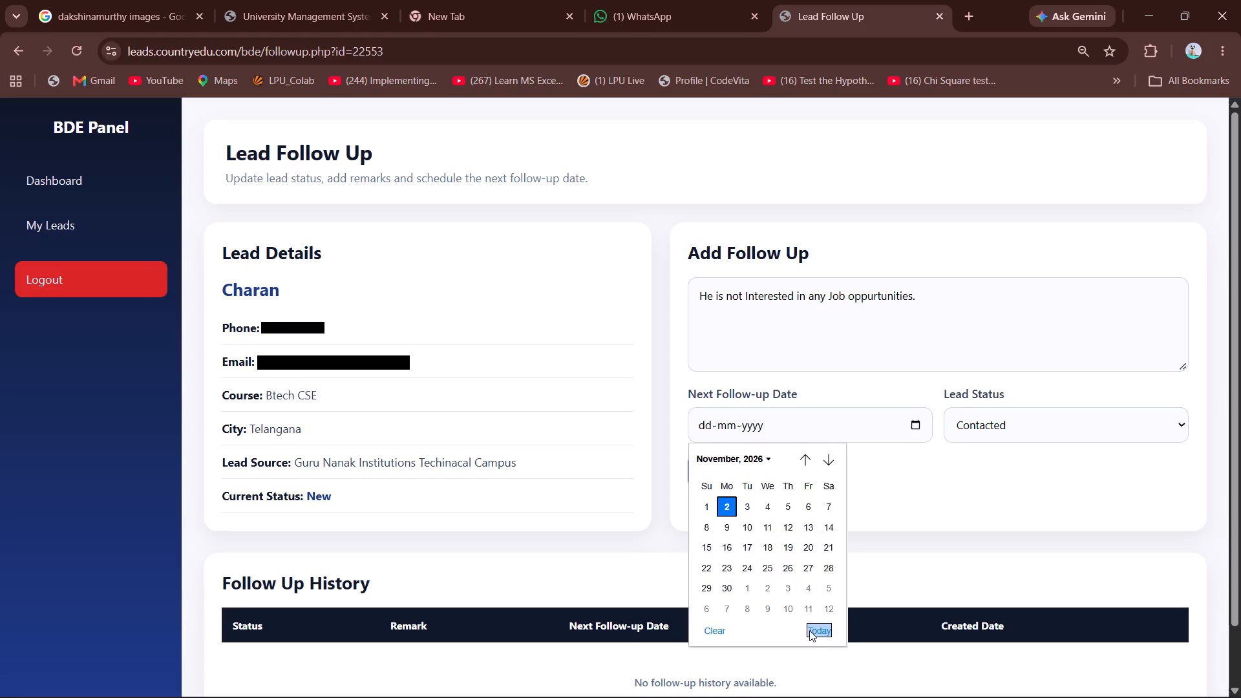
{"action": "left_click", "coordinate": [812, 632]}
{"action": "left_click", "coordinate": [999, 424]}
{"action": "left_click", "coordinate": [977, 488]}
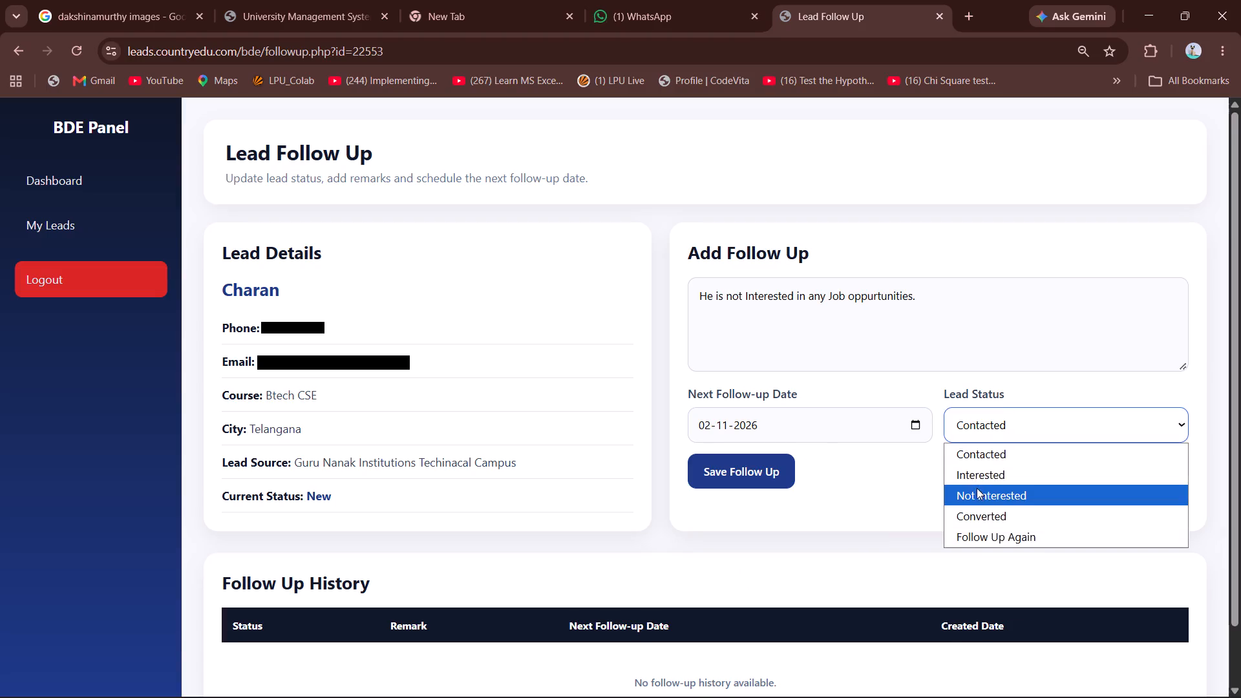
{"action": "left_click", "coordinate": [748, 465]}
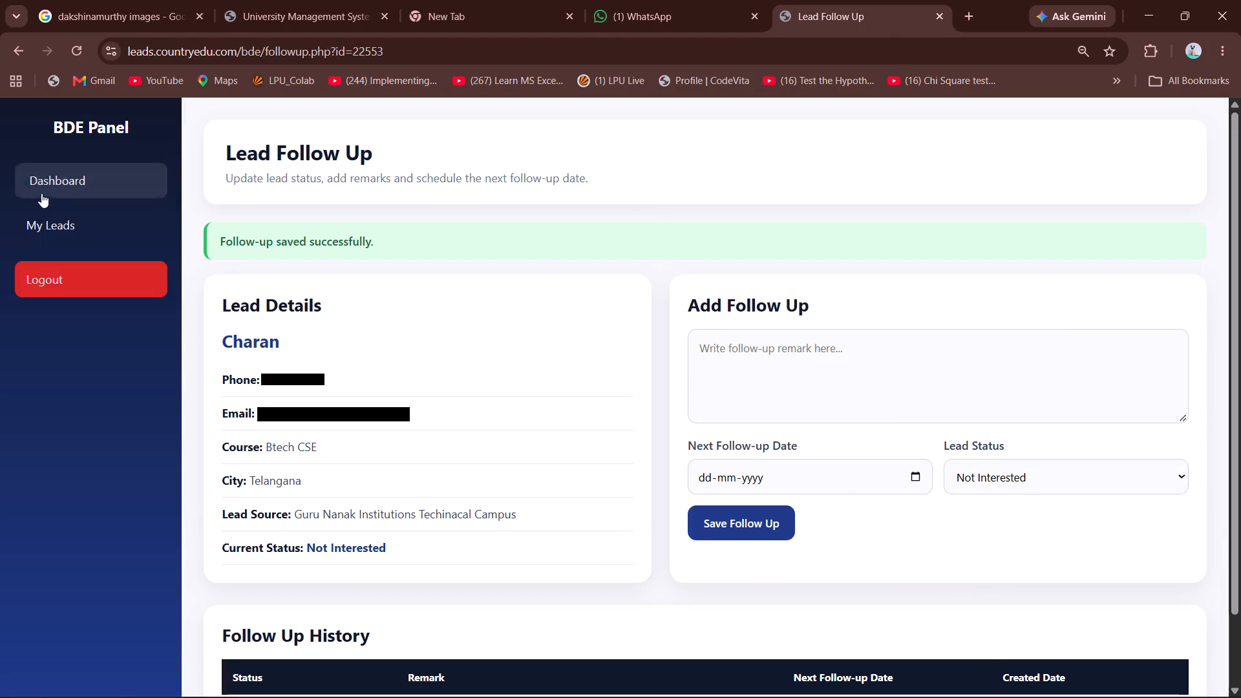
Return to the My Leads page and enter vigneshwar as the Student Name in the Add Manual Lead form.
{"action": "left_click", "coordinate": [45, 233]}
{"action": "left_click", "coordinate": [273, 485]}
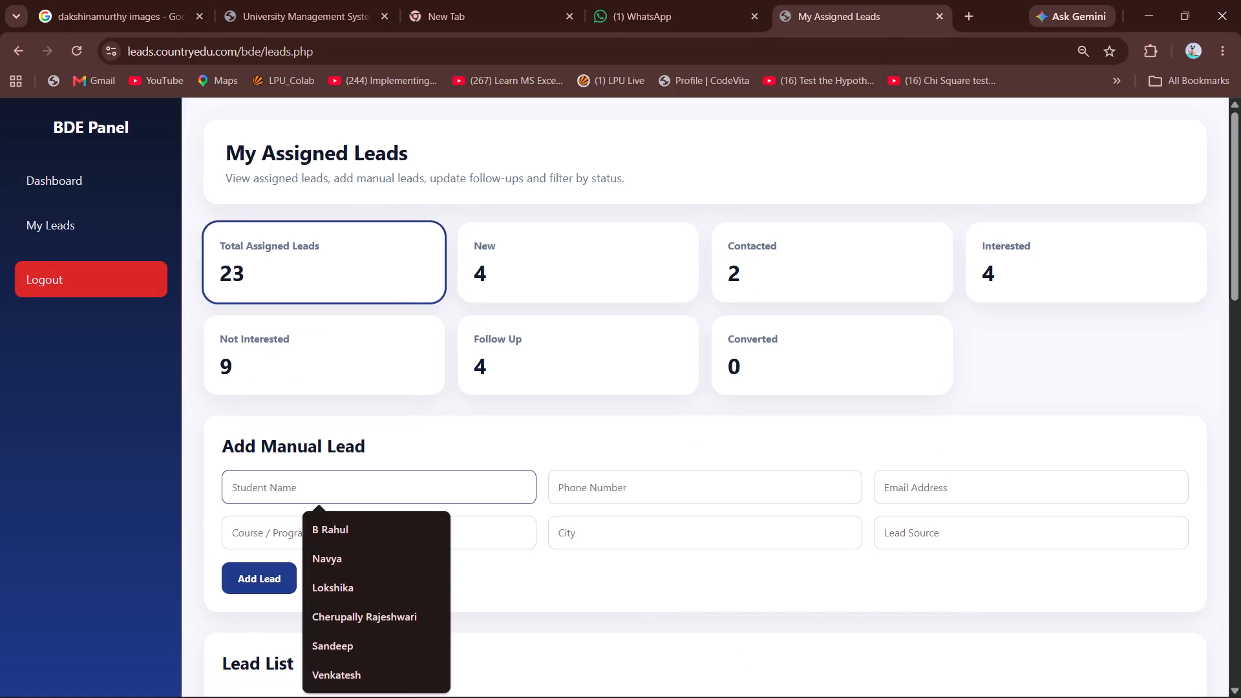
{"action": "scroll", "coordinate": [503, 506], "scroll_direction": "down", "scroll_amount": 4}
{"action": "scroll", "coordinate": [503, 506], "scroll_direction": "up", "scroll_amount": 2}
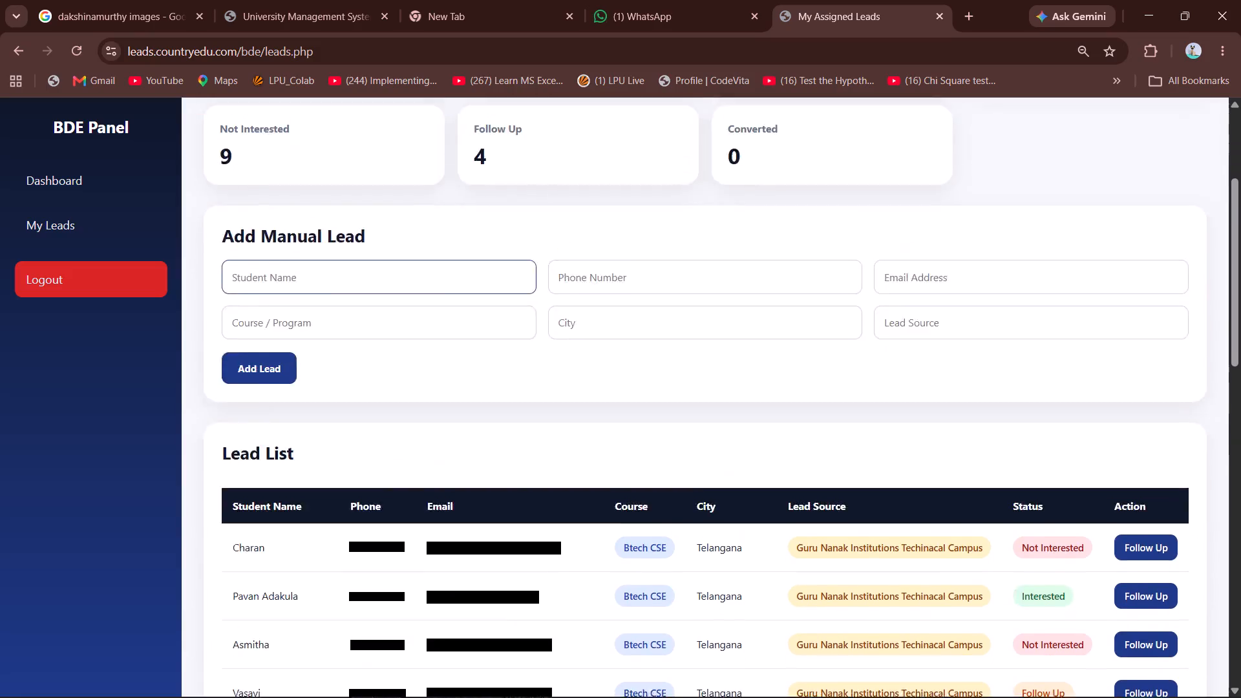
{"action": "scroll", "coordinate": [503, 506], "scroll_direction": "up", "scroll_amount": 2}
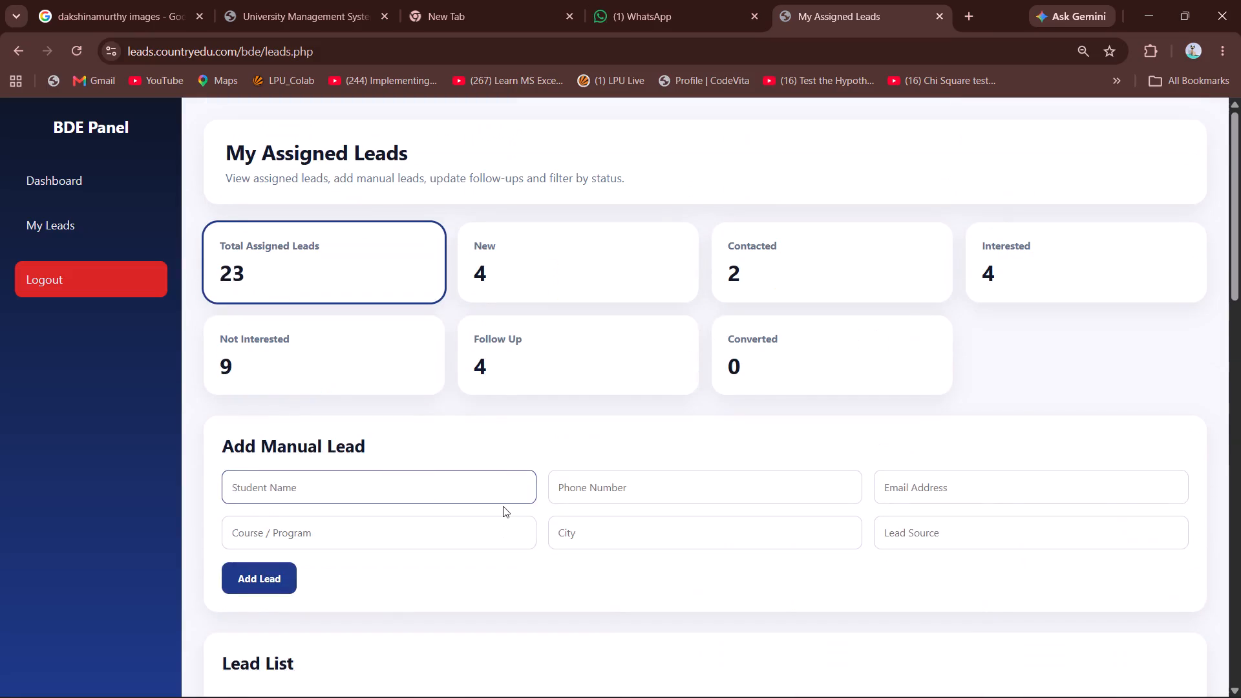
{"action": "type", "text": "vigneshaewar"}
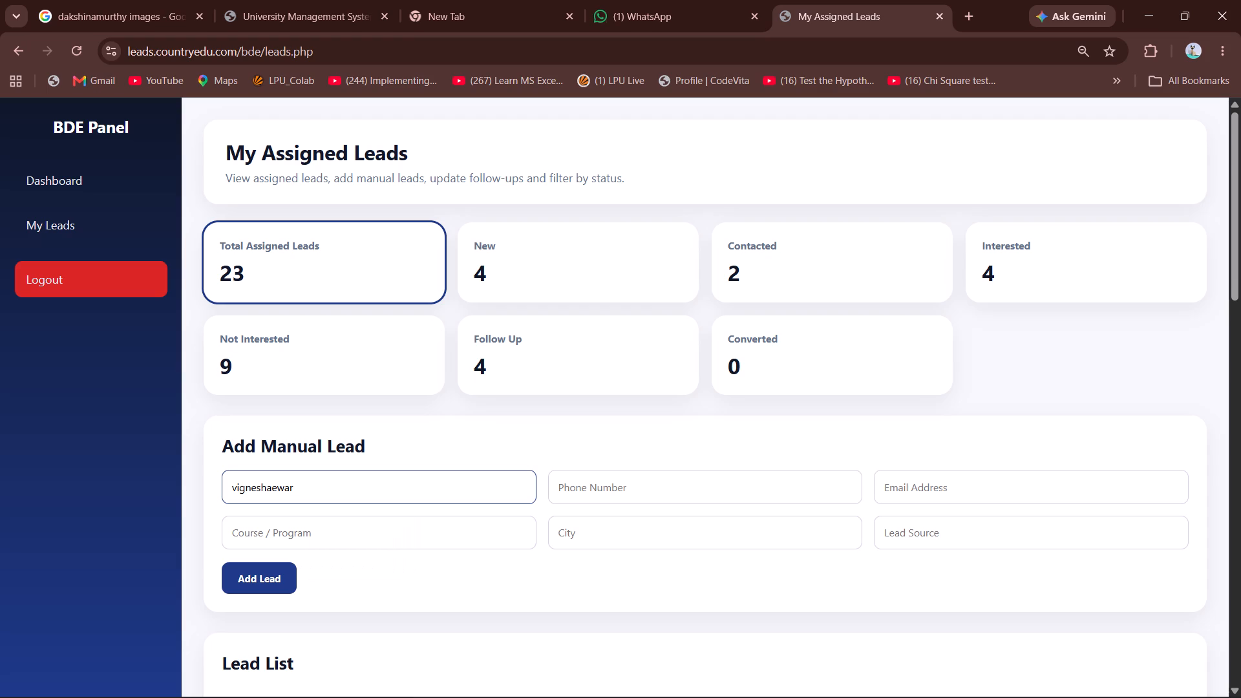
{"action": "key", "text": "BackSpace"}
{"action": "key", "text": "BackSpace"}
{"action": "key", "text": "BackSpace"}
{"action": "key", "text": "BackSpace"}
{"action": "key", "text": "BackSpace"}
{"action": "type", "text": "war"}
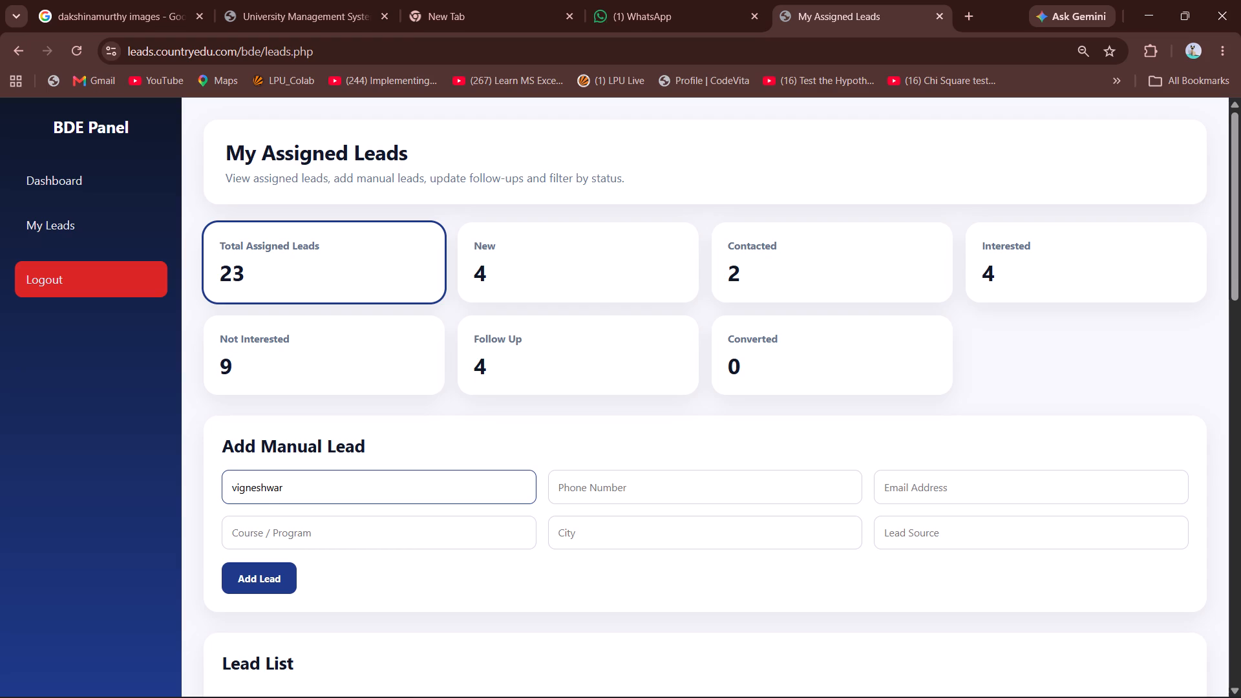
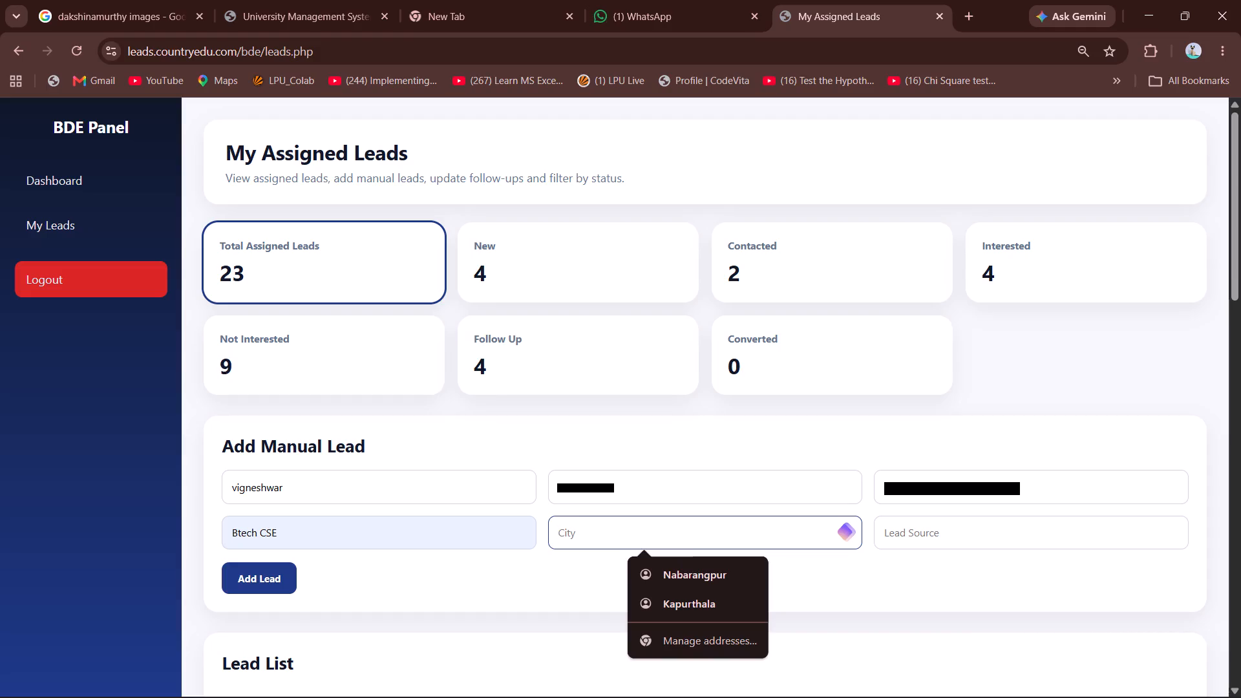
Fill in Telangana as the City and Guru Nanak Institutions Techinacal Campus as the Lead Source for vigneshwar's manual lead.
{"action": "type", "text": "Telangana"}
{"action": "left_click", "coordinate": [929, 534]}
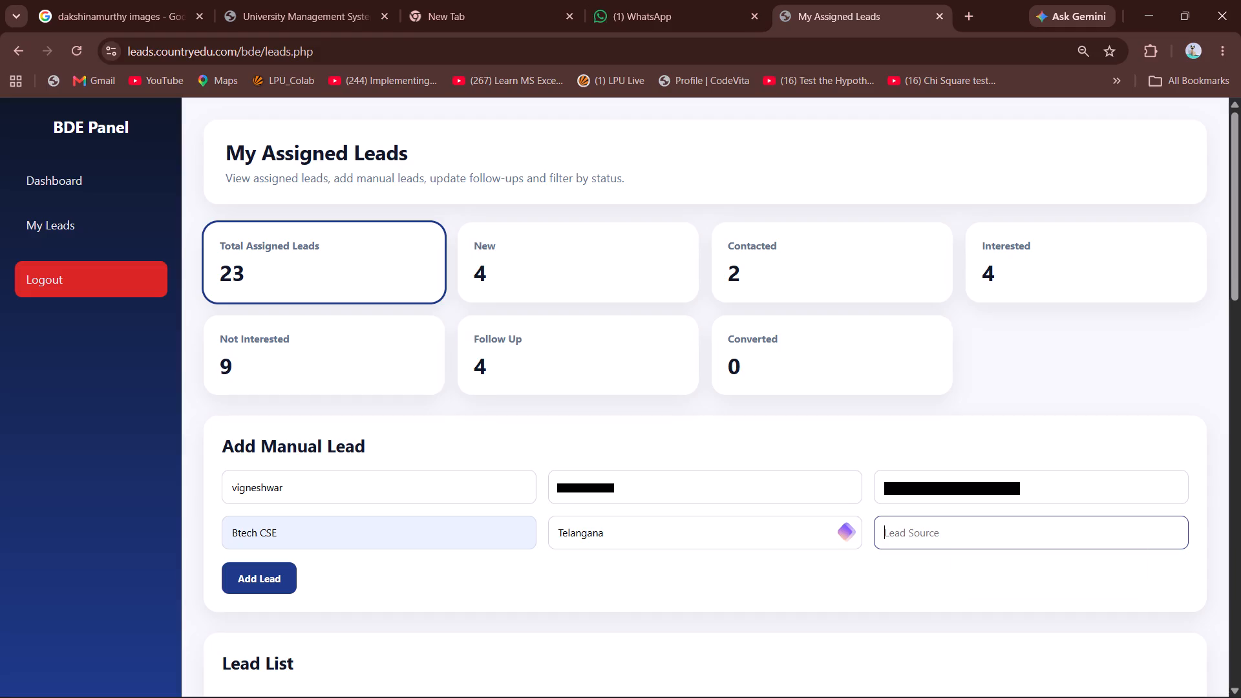
{"action": "left_click", "coordinate": [1040, 575]}
{"action": "scroll", "coordinate": [705, 505], "scroll_direction": "down", "scroll_amount": 2}
{"action": "scroll", "coordinate": [345, 356], "scroll_direction": "up", "scroll_amount": 1}
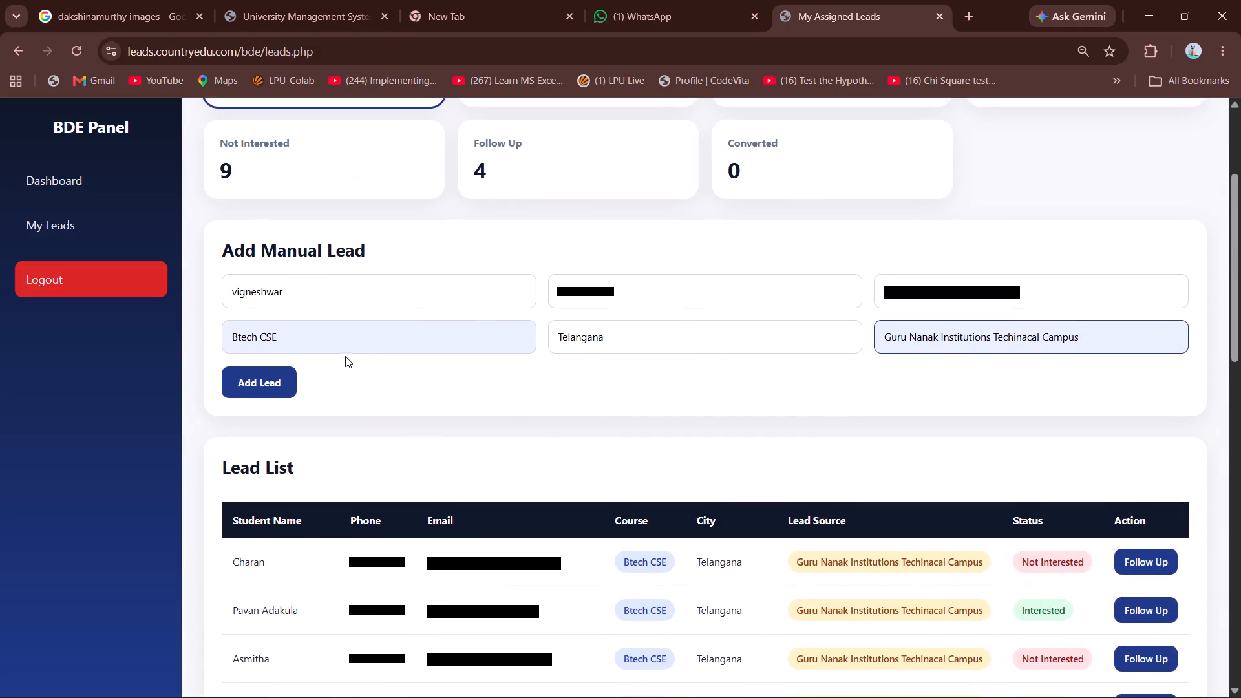
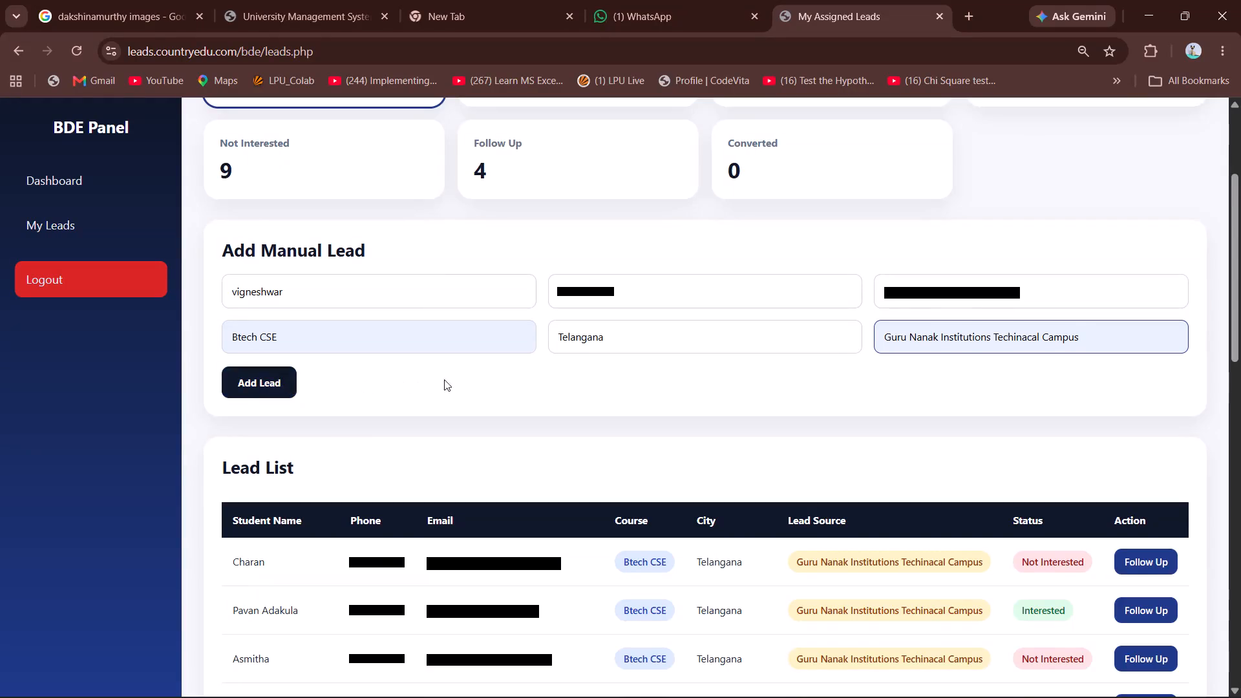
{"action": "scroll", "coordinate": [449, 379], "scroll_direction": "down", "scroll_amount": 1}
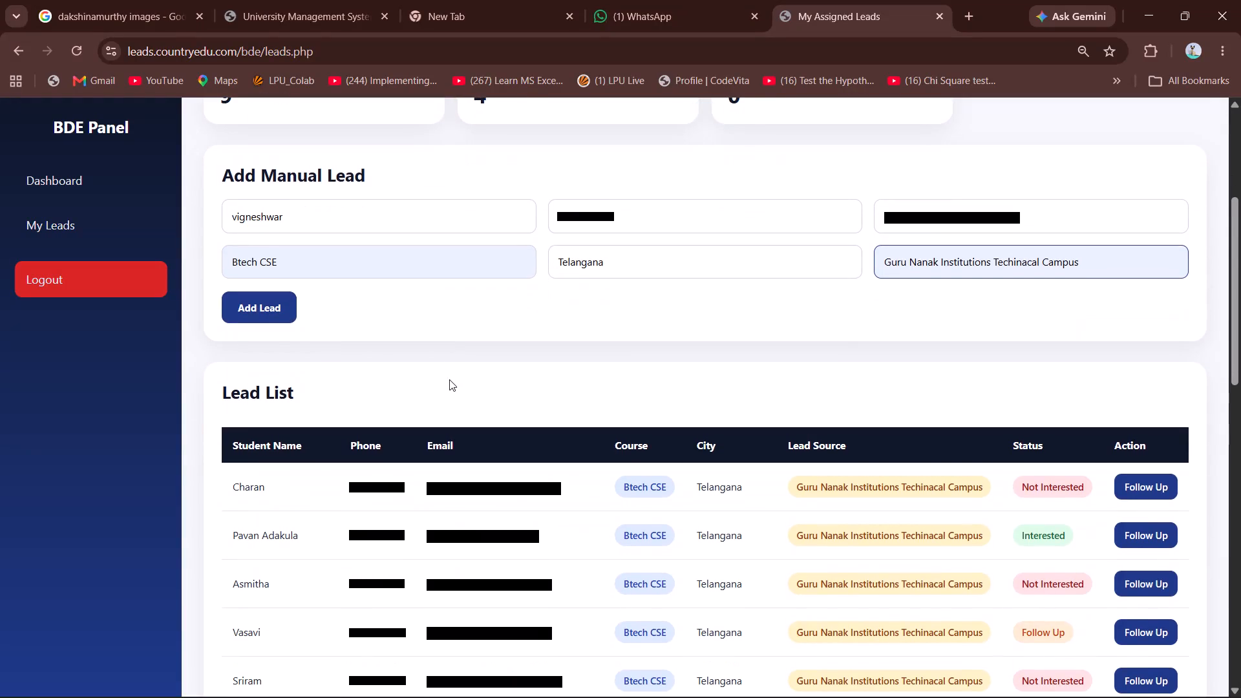
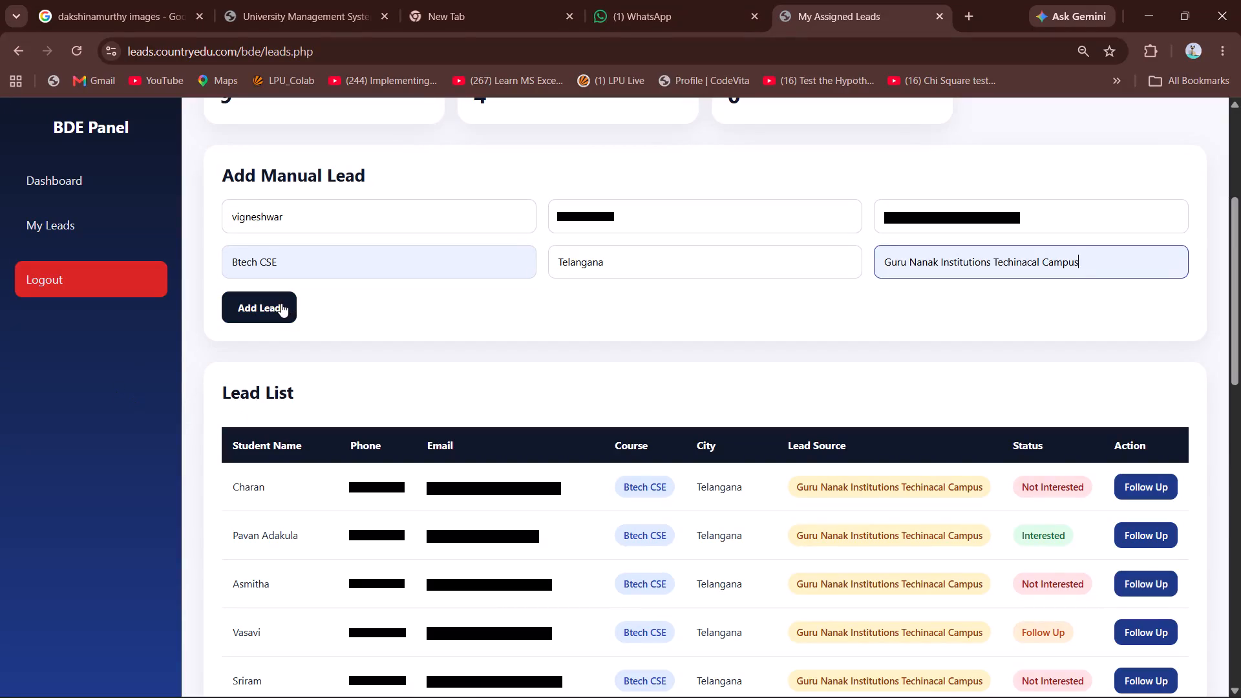
Submit the completed manual lead entry for vigneshwar to add it to the lead list.
{"action": "left_click", "coordinate": [281, 303]}
Open the follow-up page of the newly added lead vigneshwar, ready for a remark.
{"action": "scroll", "coordinate": [872, 525], "scroll_direction": "down", "scroll_amount": 3}
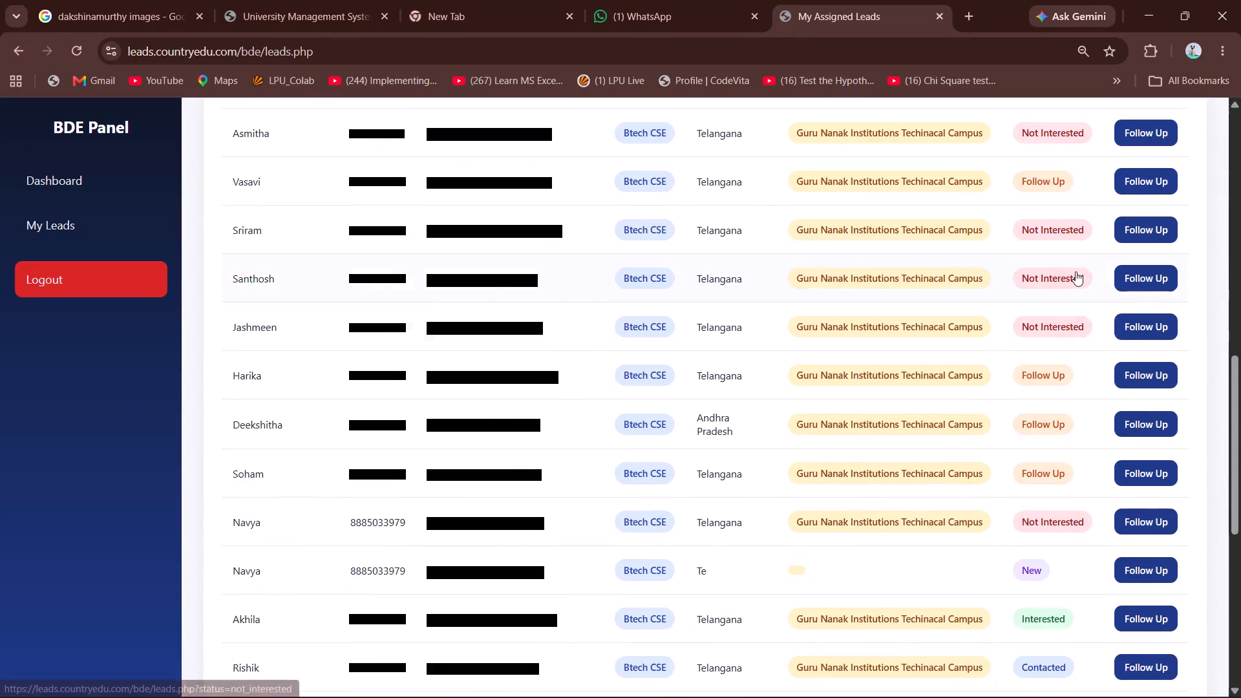
{"action": "scroll", "coordinate": [1076, 271], "scroll_direction": "up", "scroll_amount": 3}
{"action": "scroll", "coordinate": [1076, 271], "scroll_direction": "right", "scroll_amount": 1}
{"action": "left_click", "coordinate": [1154, 405]}
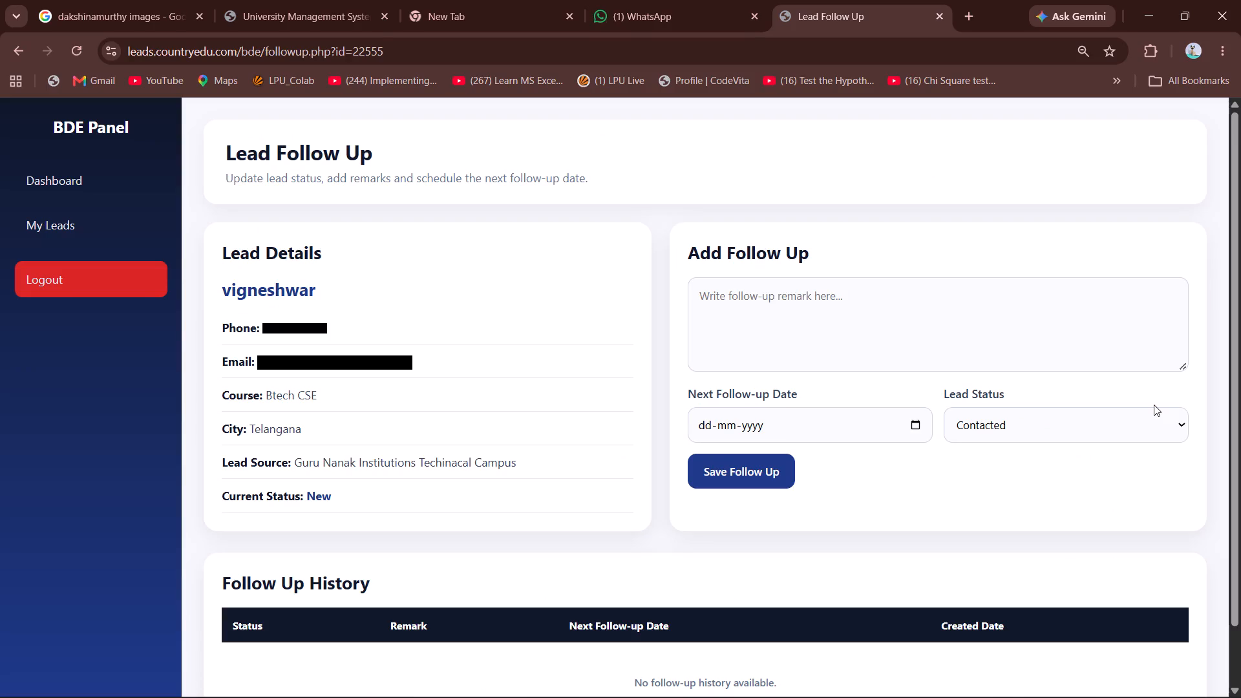
{"action": "left_click", "coordinate": [758, 304]}
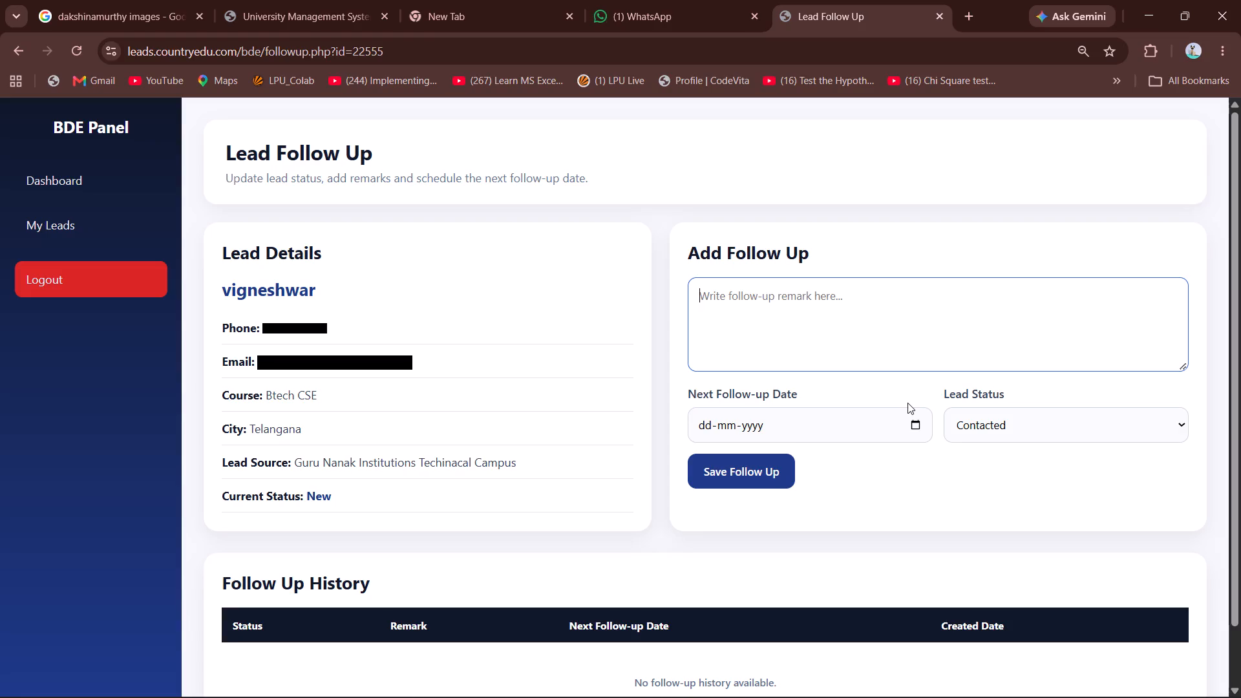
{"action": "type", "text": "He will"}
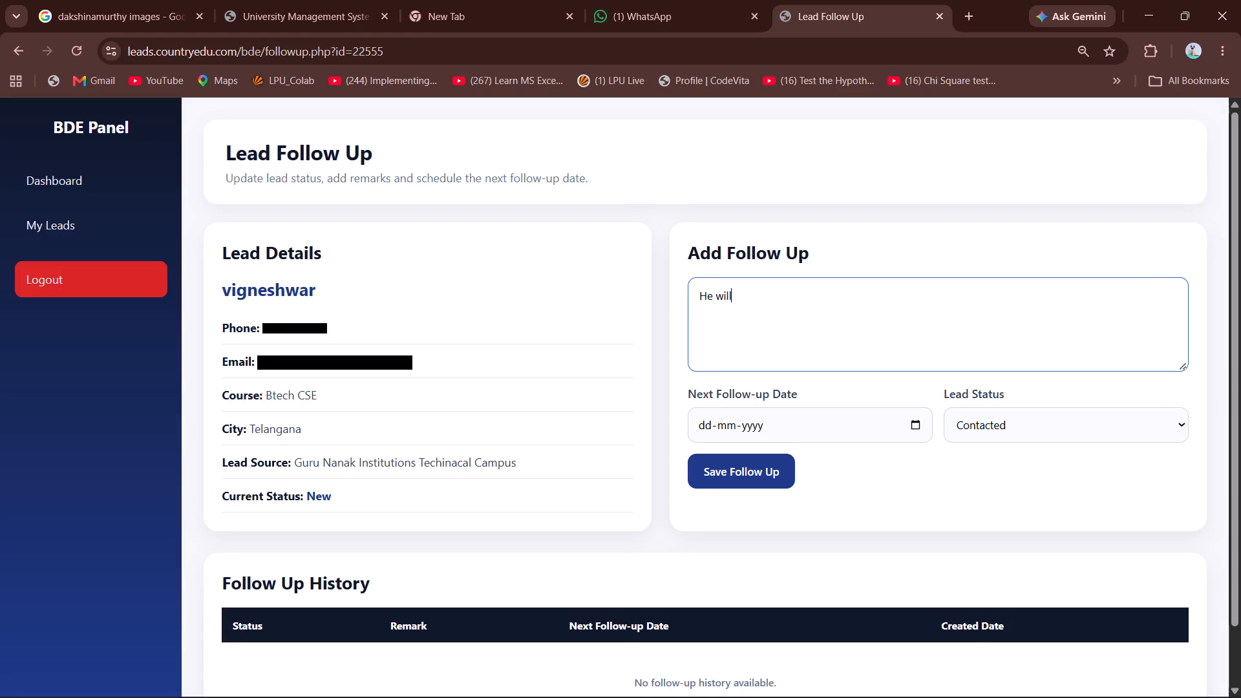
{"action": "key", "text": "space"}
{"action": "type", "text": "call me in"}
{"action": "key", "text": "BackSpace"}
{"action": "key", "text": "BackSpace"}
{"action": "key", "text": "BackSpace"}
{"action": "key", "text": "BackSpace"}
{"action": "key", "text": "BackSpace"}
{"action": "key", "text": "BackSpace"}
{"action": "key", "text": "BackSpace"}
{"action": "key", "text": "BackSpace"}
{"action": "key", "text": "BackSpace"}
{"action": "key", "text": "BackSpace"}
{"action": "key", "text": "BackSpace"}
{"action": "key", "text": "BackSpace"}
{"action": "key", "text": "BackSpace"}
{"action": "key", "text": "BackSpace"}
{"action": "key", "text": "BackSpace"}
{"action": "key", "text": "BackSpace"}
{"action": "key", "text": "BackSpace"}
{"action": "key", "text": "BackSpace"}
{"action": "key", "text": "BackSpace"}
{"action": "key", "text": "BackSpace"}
Enter the follow-up remark "He said he will be free in the evening so i need to call him in the evening".
{"action": "type", "text": "He said e"}
{"action": "key", "text": "BackSpace"}
{"action": "key", "text": "e"}
{"action": "key", "text": "BackSpace"}
{"action": "type", "text": "he will be i"}
{"action": "key", "text": "BackSpace"}
{"action": "type", "text": "free in tjhe"}
{"action": "key", "text": "space"}
{"action": "key", "text": "BackSpace"}
{"action": "key", "text": "BackSpace"}
{"action": "key", "text": "BackSpace"}
{"action": "key", "text": "BackSpace"}
{"action": "type", "text": "he ebn"}
{"action": "key", "text": "BackSpace"}
{"action": "key", "text": "BackSpace"}
{"action": "type", "text": "vening"}
{"action": "key", "text": "space"}
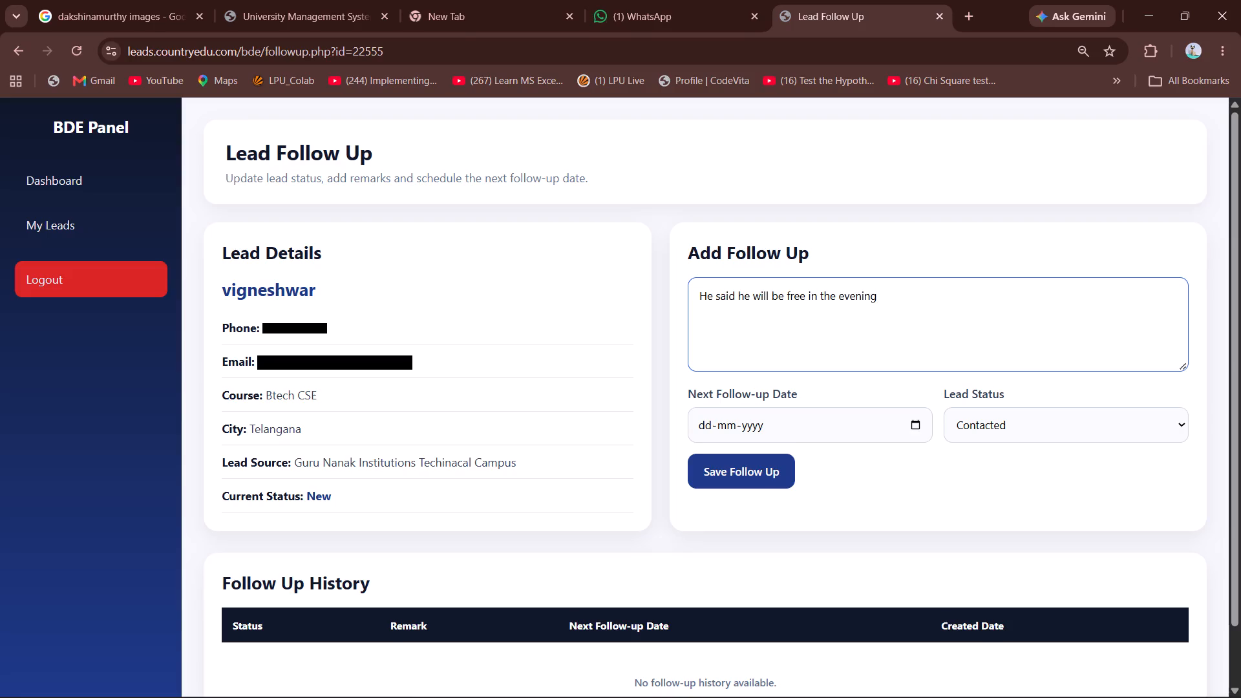
{"action": "type", "text": "so"}
{"action": "key", "text": "space"}
{"action": "type", "text": "he will"}
{"action": "key", "text": "BackSpace"}
{"action": "key", "text": "BackSpace"}
{"action": "key", "text": "BackSpace"}
{"action": "key", "text": "BackSpace"}
{"action": "key", "text": "BackSpace"}
{"action": "key", "text": "BackSpace"}
{"action": "key", "text": "BackSpace"}
{"action": "key", "text": "BackSpace"}
{"action": "key", "text": "BackSpace"}
{"action": "key", "text": "BackSpace"}
{"action": "type", "text": "se"}
{"action": "key", "text": "space"}
{"action": "key", "text": "BackSpace"}
{"action": "key", "text": "BackSpace"}
{"action": "type", "text": "o o"}
{"action": "key", "text": "space"}
{"action": "key", "text": "BackSpace"}
{"action": "key", "text": "BackSpace"}
{"action": "type", "text": "i need to call ho"}
{"action": "key", "text": "BackSpace"}
{"action": "type", "text": "im in the evenign"}
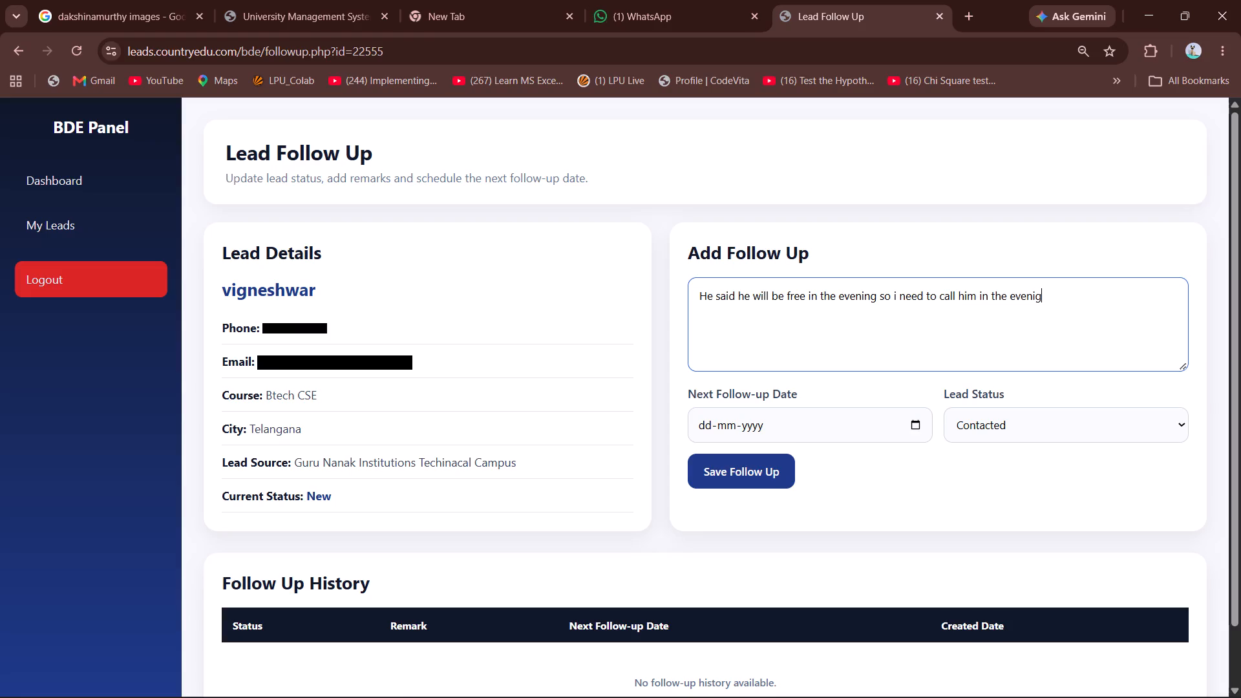
{"action": "key", "text": "BackSpace"}
{"action": "key", "text": "BackSpace"}
{"action": "type", "text": "ng"}
Set the next follow-up date to 02-11-2026 and the lead status to Follow Up Again, and save the follow-up.
{"action": "left_click", "coordinate": [918, 421]}
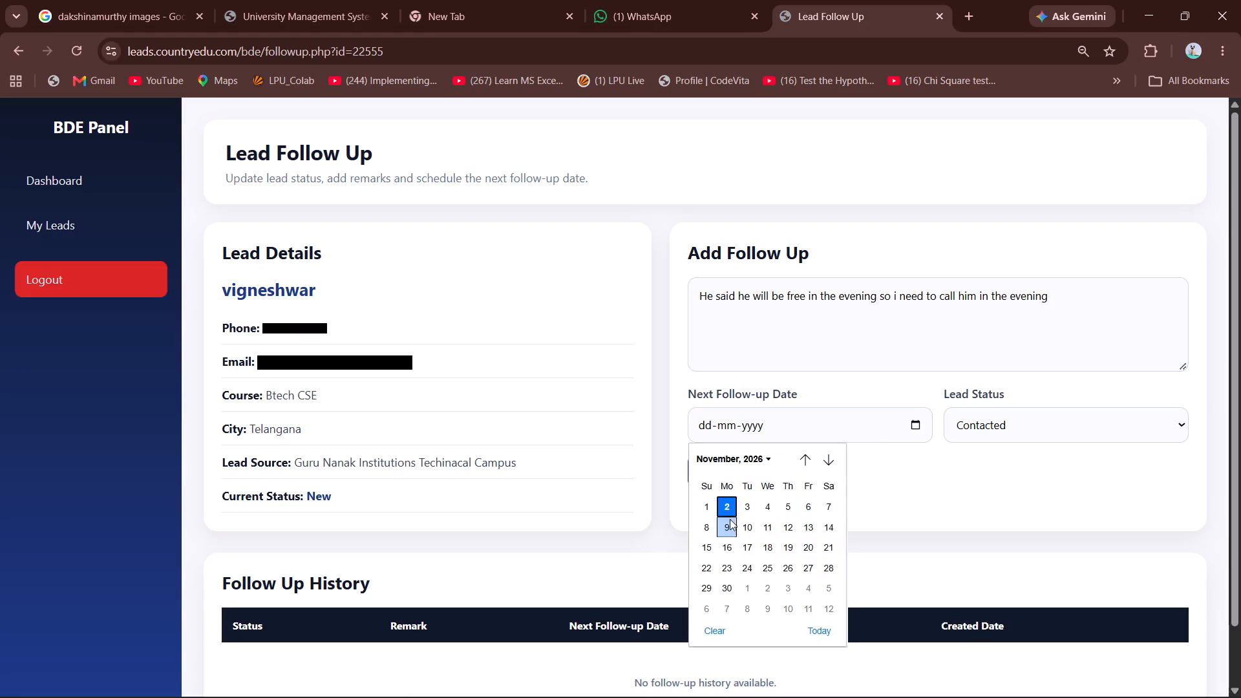
{"action": "left_click", "coordinate": [726, 507]}
{"action": "left_click", "coordinate": [1001, 429]}
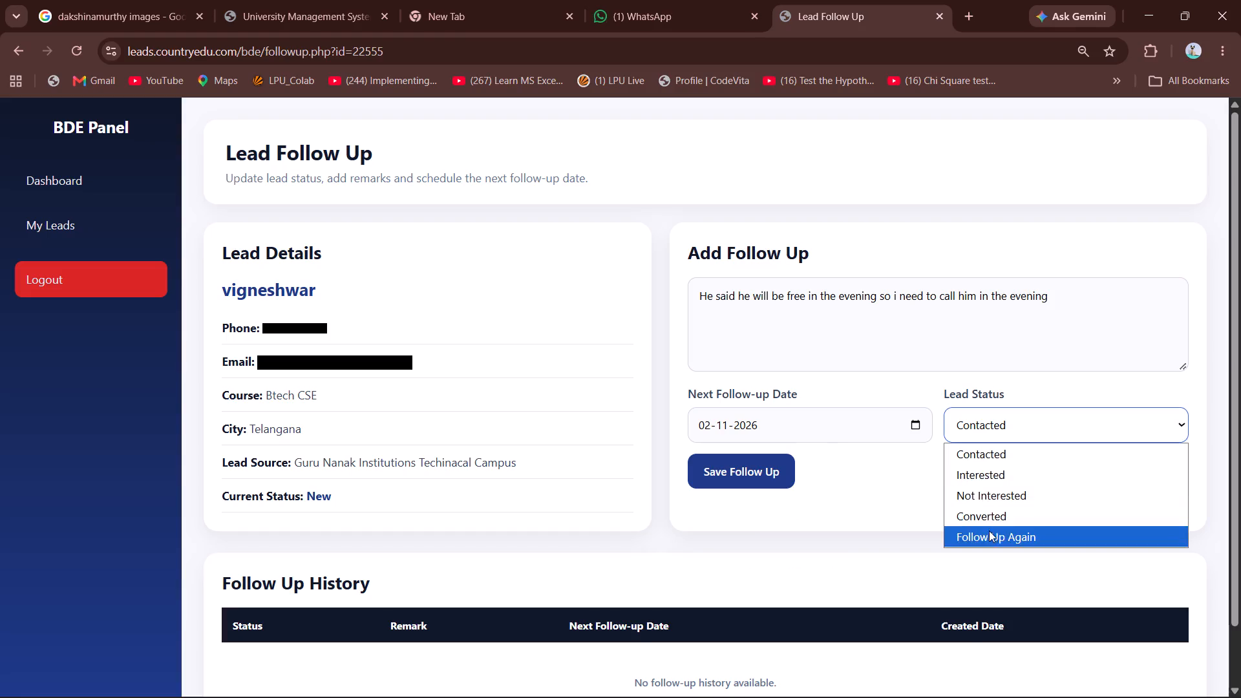
{"action": "left_click", "coordinate": [988, 533]}
{"action": "left_click", "coordinate": [788, 463]}
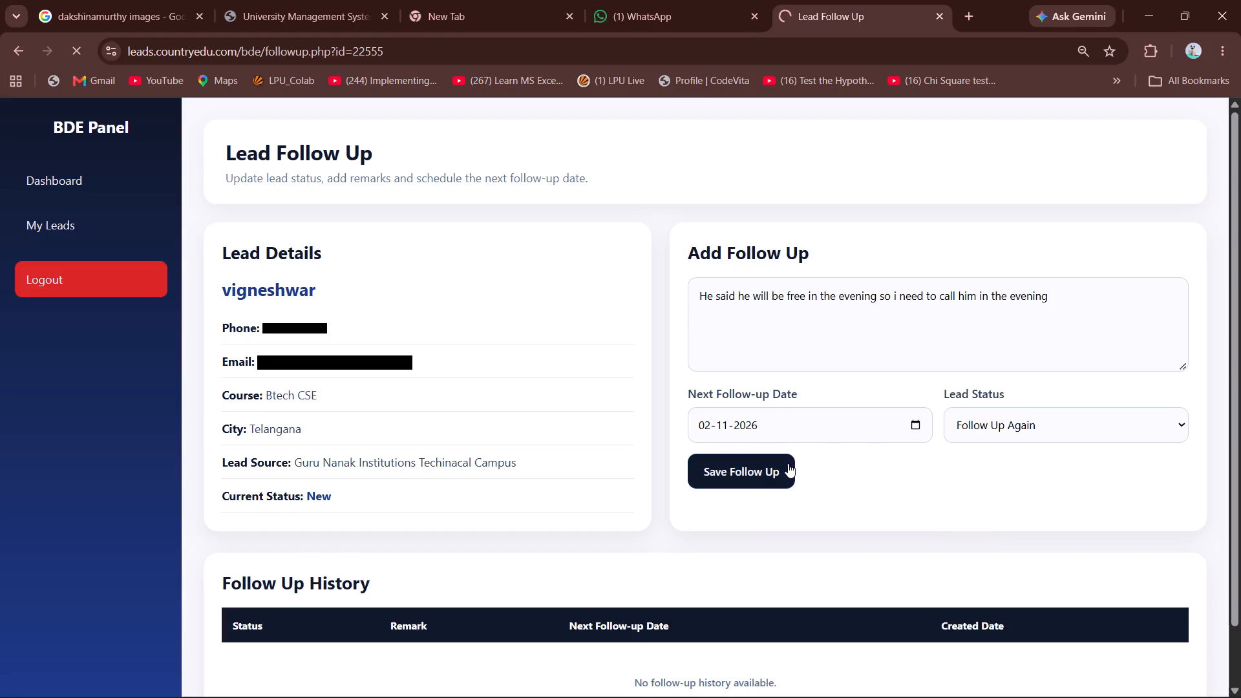
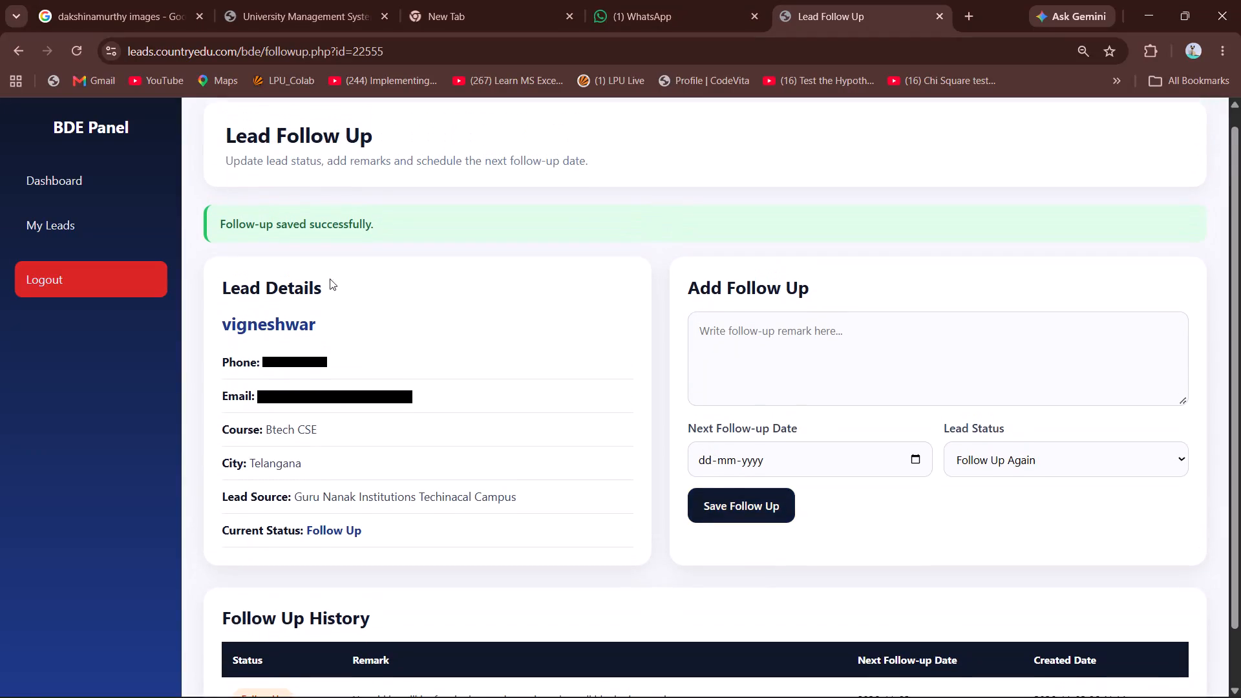
Return from the saved follow-up to the My Leads list.
{"action": "left_click", "coordinate": [79, 230]}
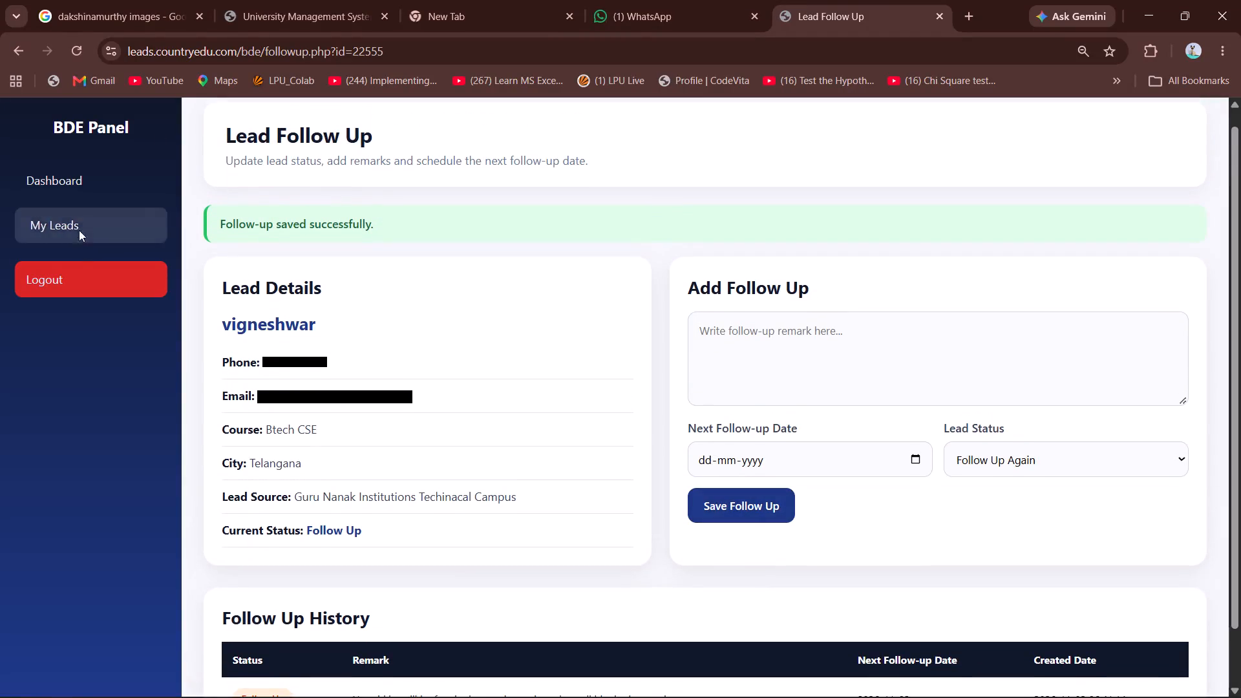
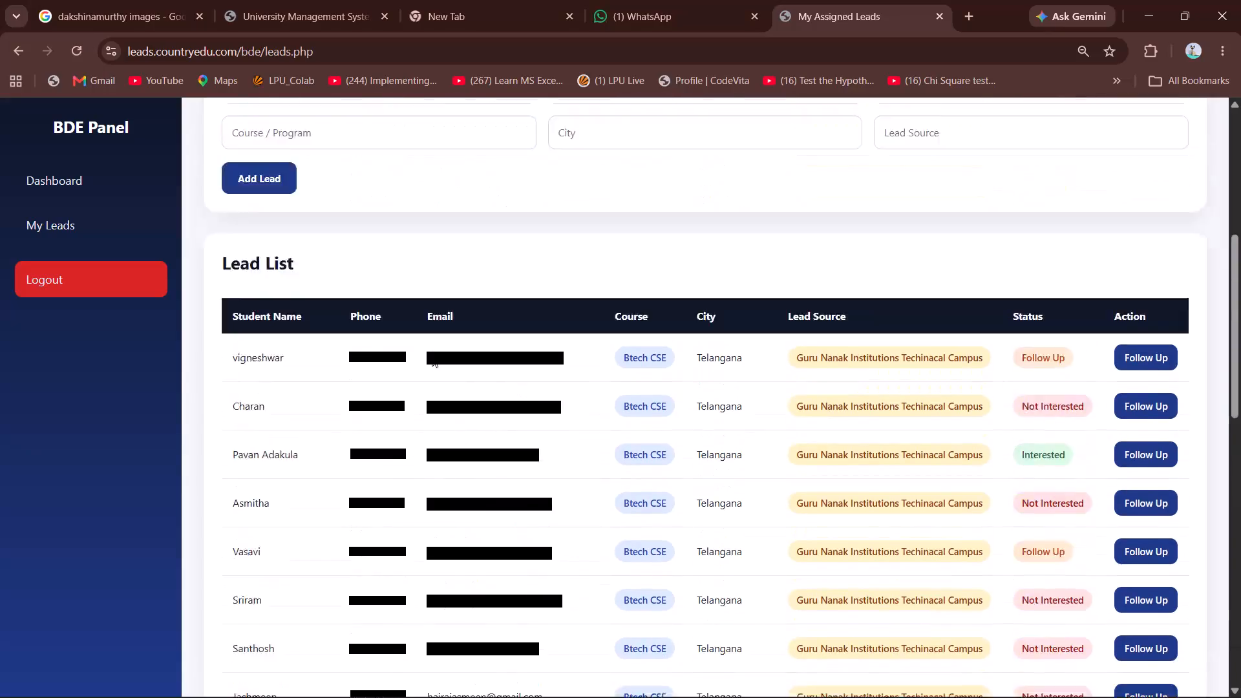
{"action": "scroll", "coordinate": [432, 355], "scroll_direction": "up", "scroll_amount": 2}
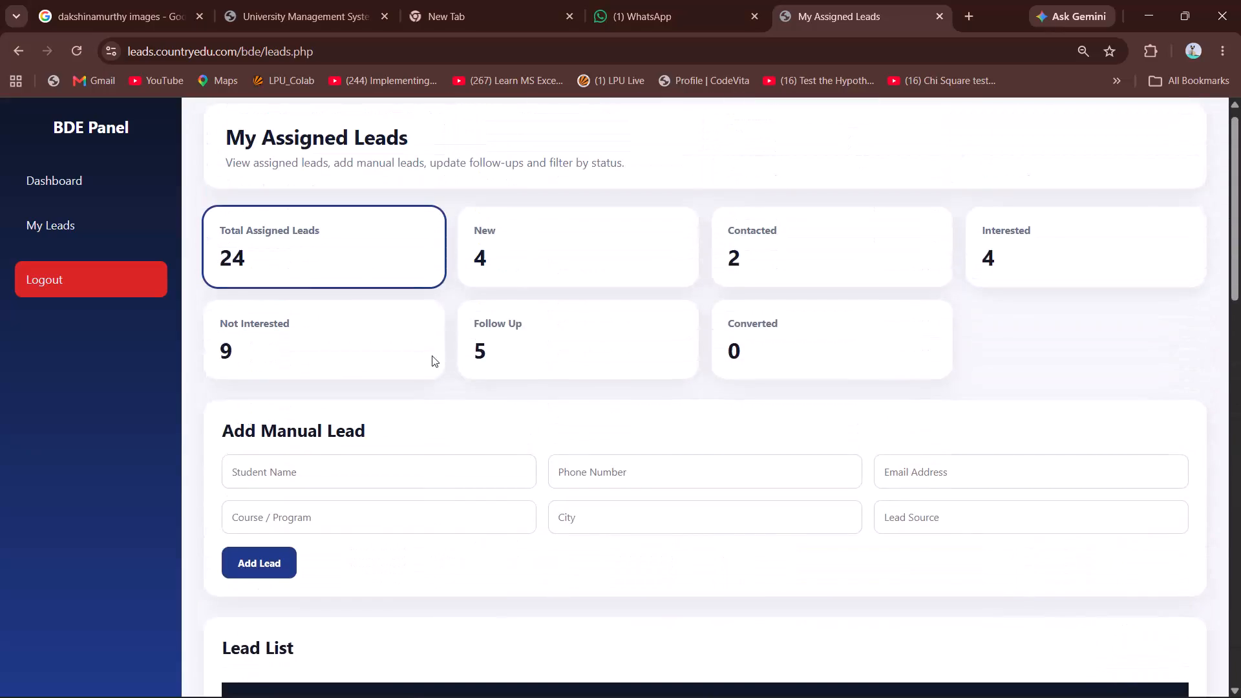
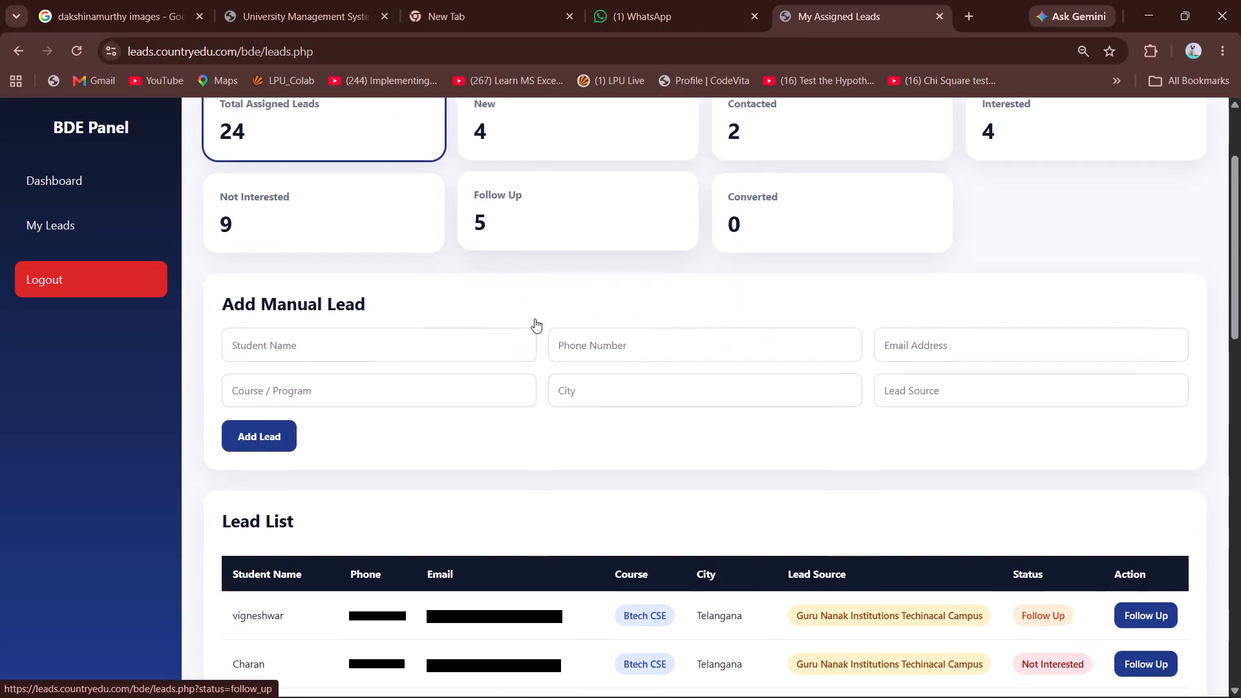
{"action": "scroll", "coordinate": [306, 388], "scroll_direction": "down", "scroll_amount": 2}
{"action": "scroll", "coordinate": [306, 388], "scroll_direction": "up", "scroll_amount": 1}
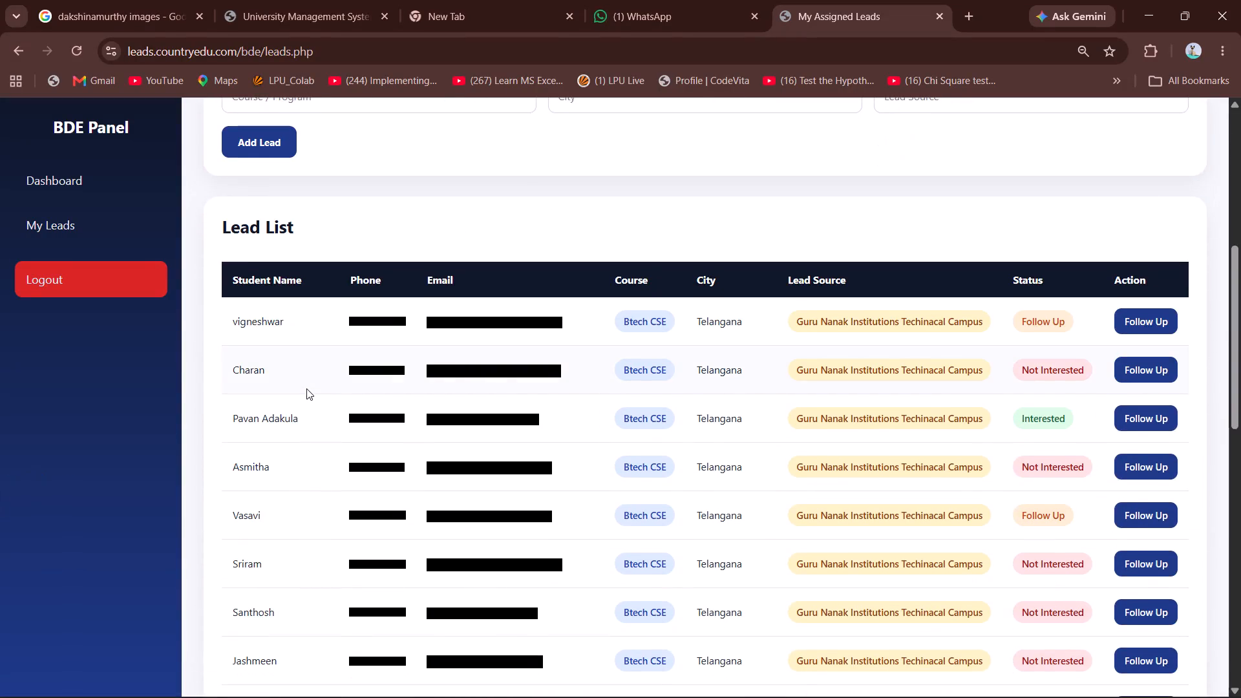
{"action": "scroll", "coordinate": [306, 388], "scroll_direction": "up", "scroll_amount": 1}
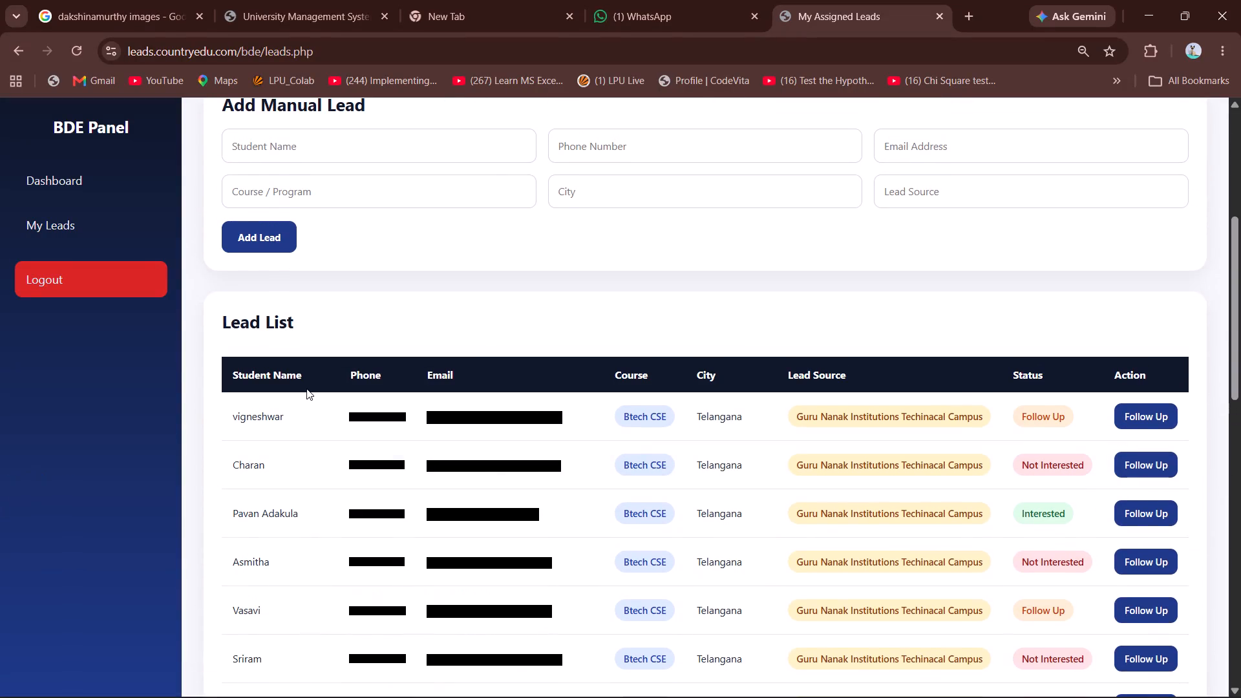
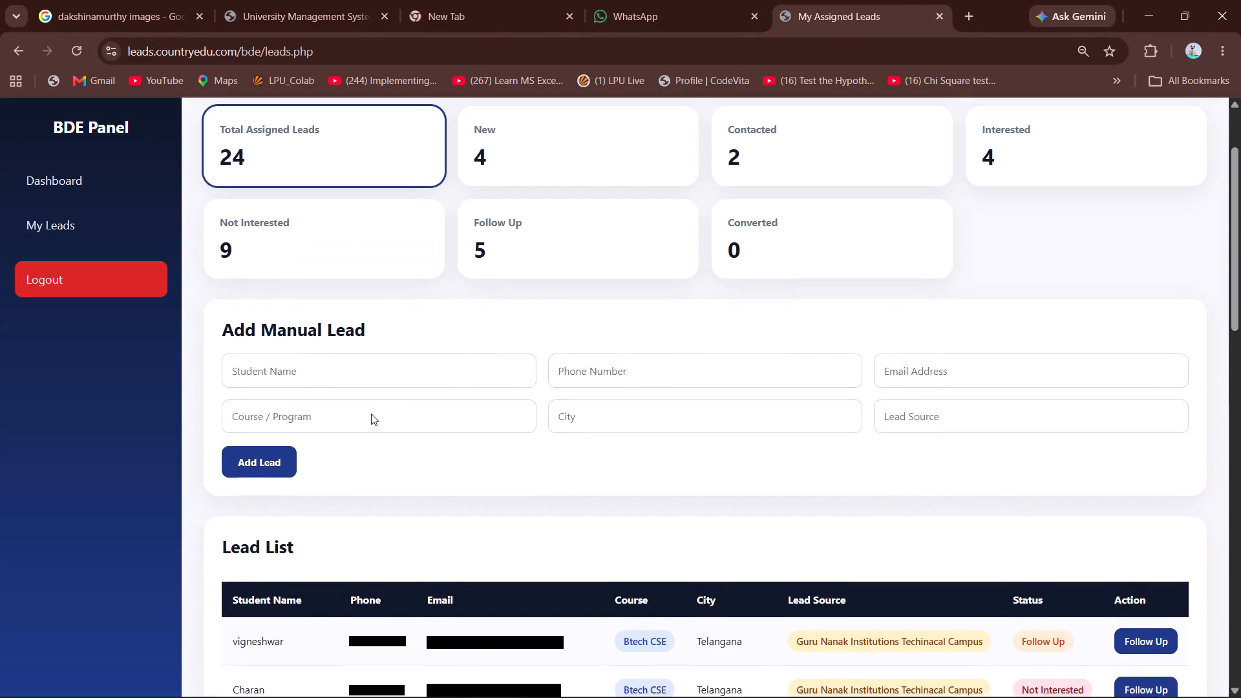
Begin a new manual lead entry, making the student name field ready for input.
{"action": "left_click", "coordinate": [266, 401]}
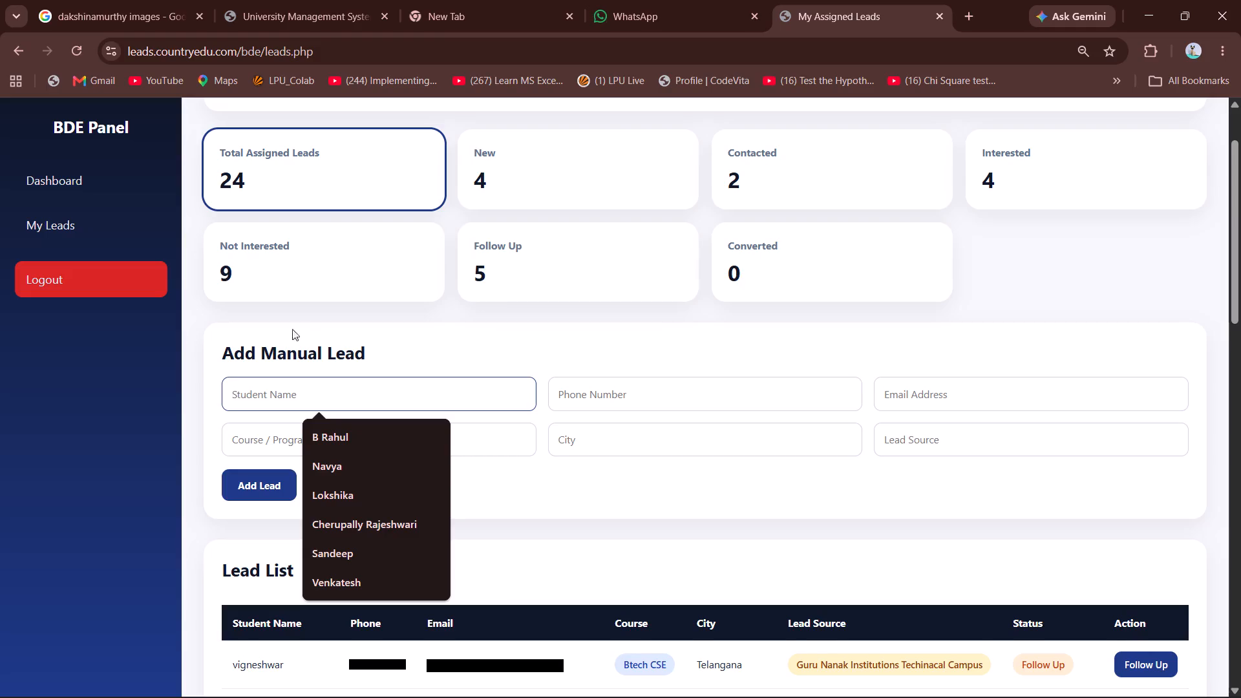
{"action": "scroll", "coordinate": [299, 323], "scroll_direction": "down", "scroll_amount": 3}
{"action": "scroll", "coordinate": [248, 471], "scroll_direction": "up", "scroll_amount": 3}
{"action": "left_click", "coordinate": [259, 504]}
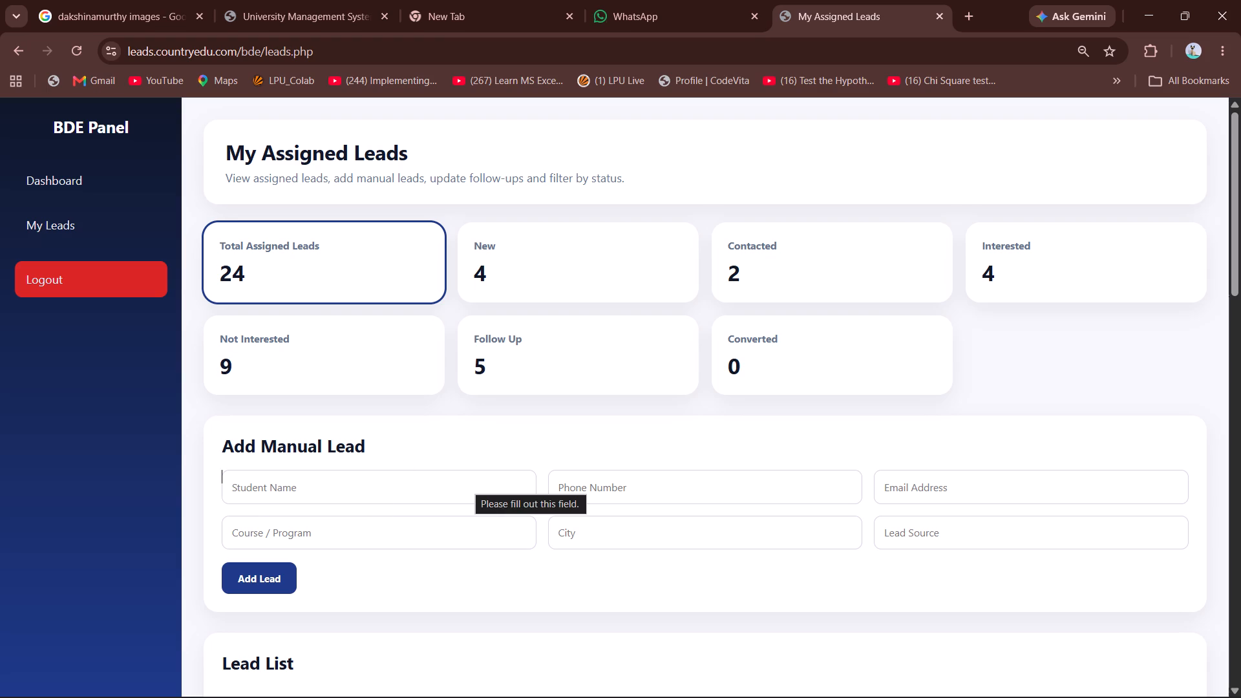
Enter the new student's name in the Add Manual Lead form.
{"action": "left_click", "coordinate": [357, 481]}
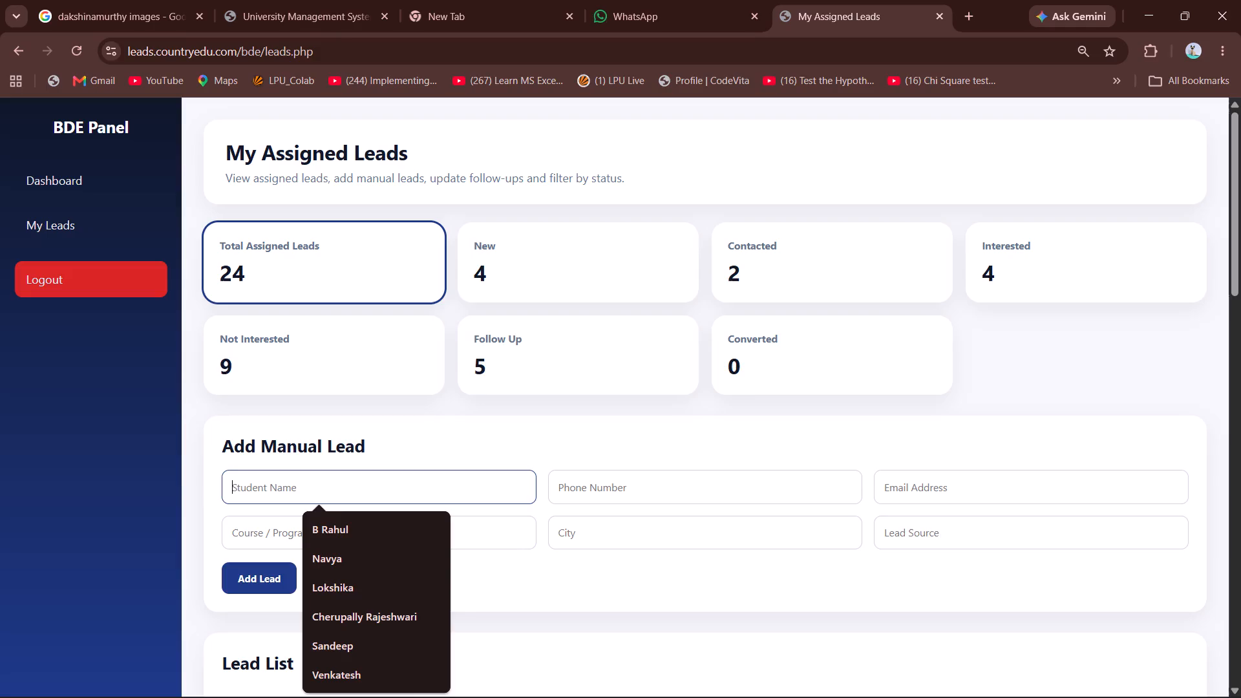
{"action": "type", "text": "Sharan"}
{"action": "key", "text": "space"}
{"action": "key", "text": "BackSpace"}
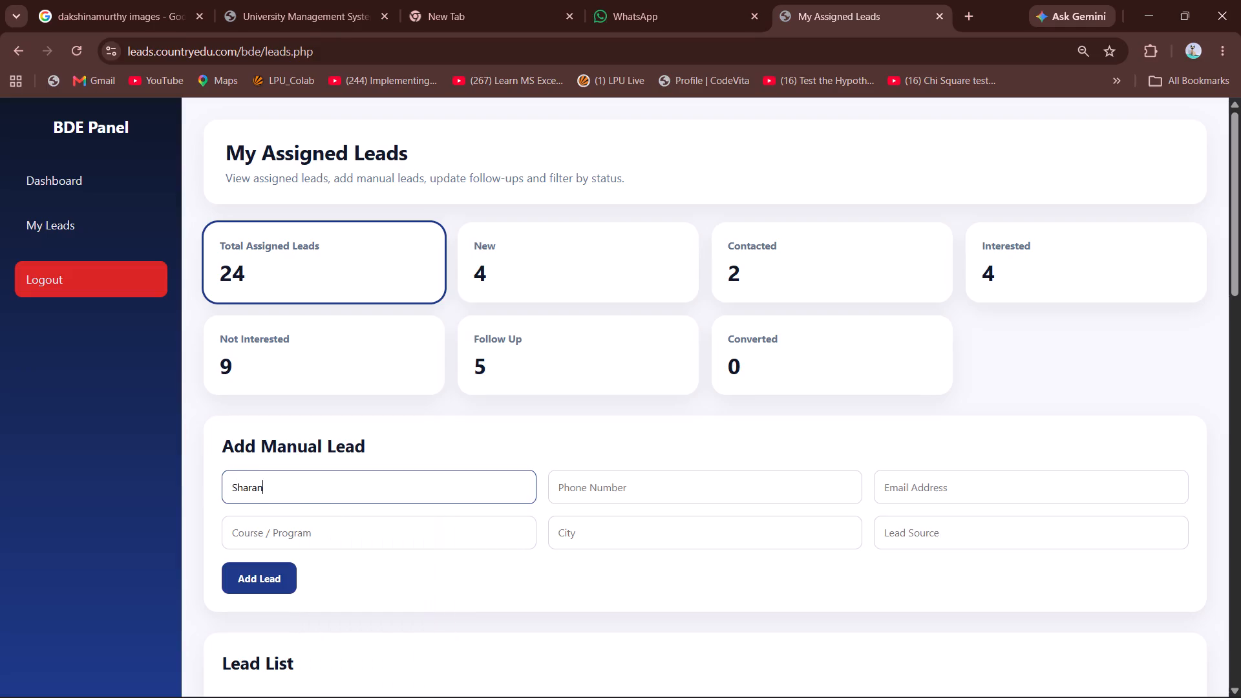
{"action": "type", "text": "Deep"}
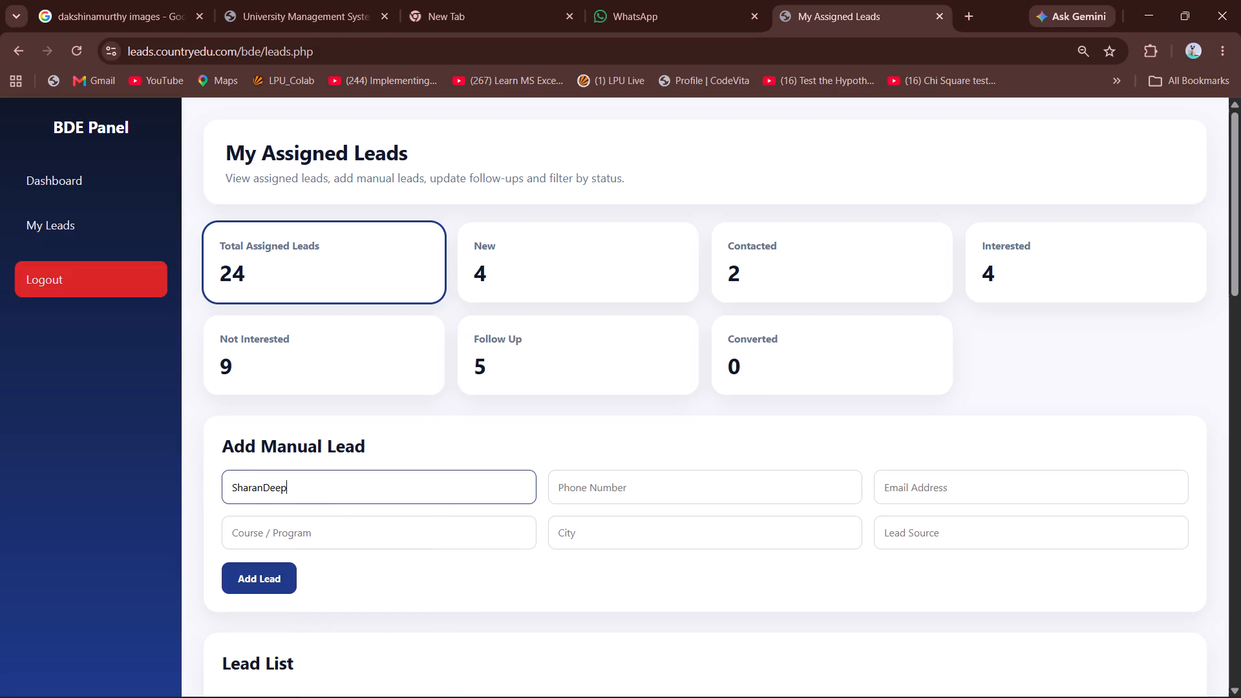
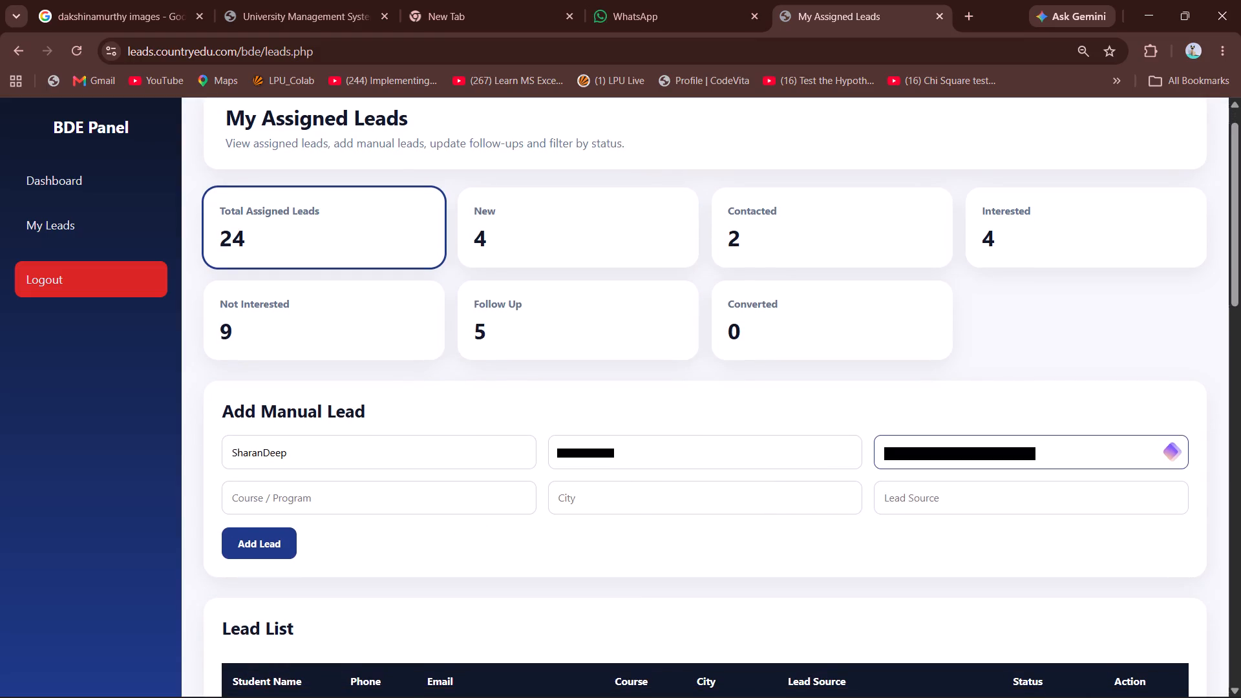
Complete the new lead with course Btech CSE, city Telangana and source Guru Nanak Institutions Techinacal Campus, and add it.
{"action": "left_click", "coordinate": [330, 533]}
{"action": "left_click", "coordinate": [642, 487]}
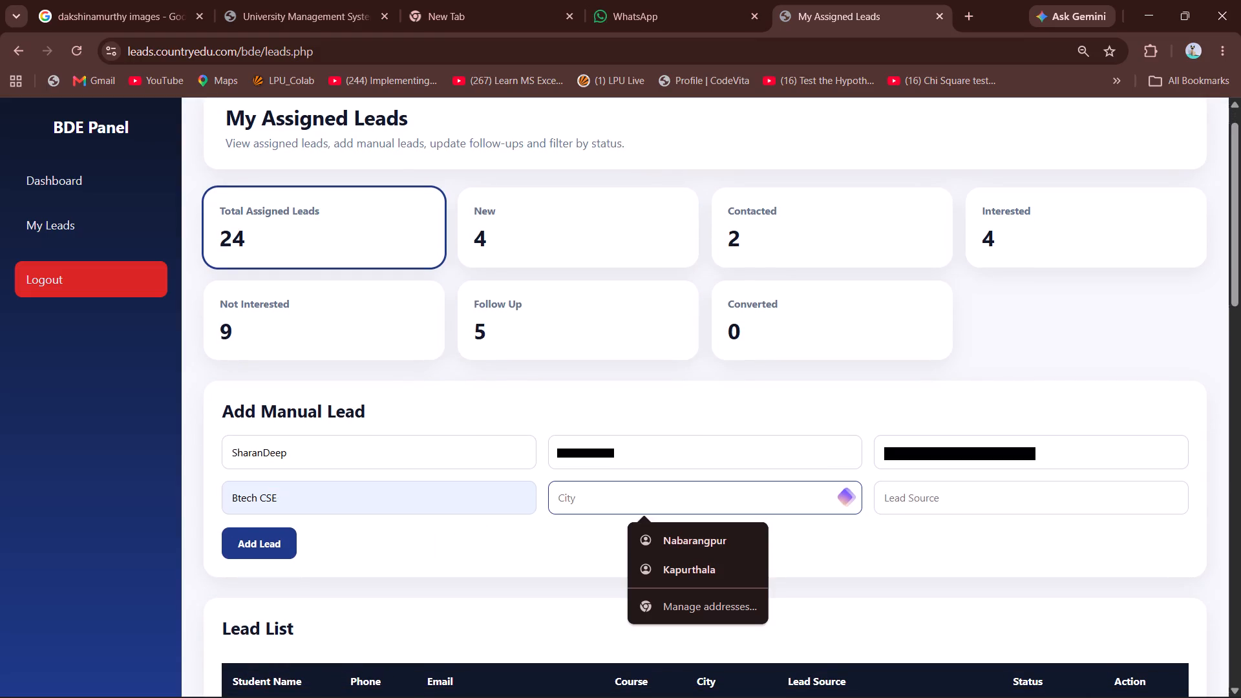
{"action": "type", "text": "Tw"}
{"action": "key", "text": "BackSpace"}
{"action": "key", "text": "e"}
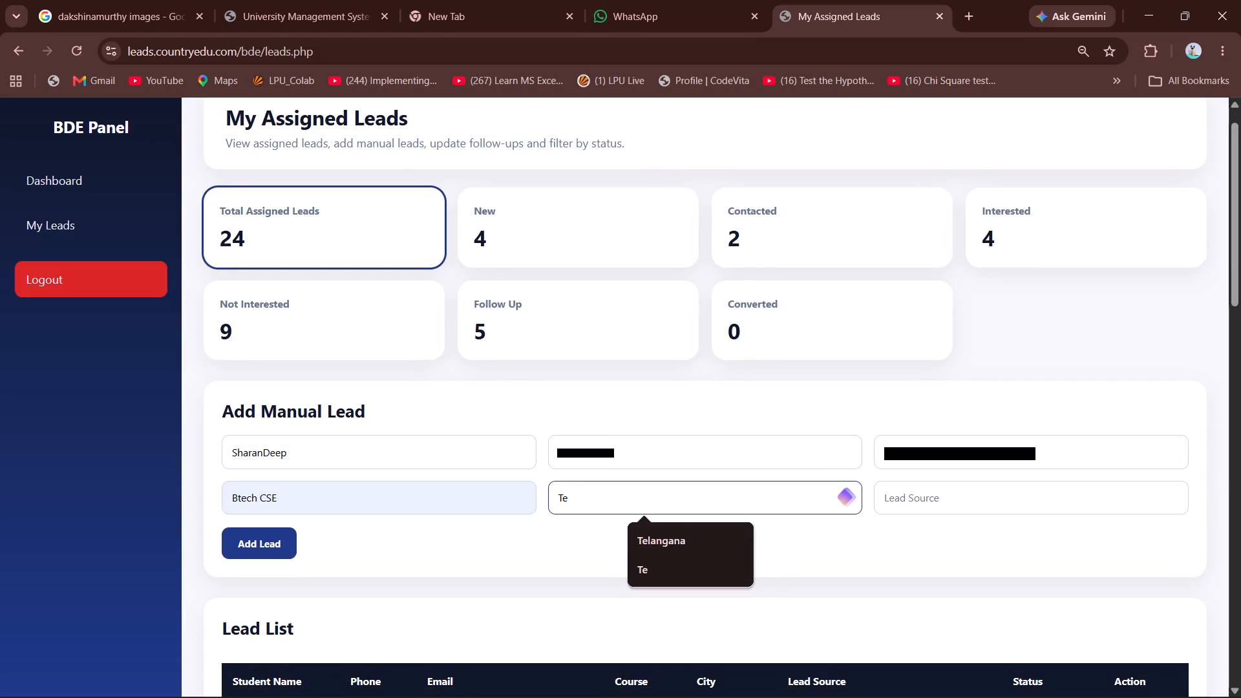
{"action": "left_click", "coordinate": [681, 537]}
{"action": "left_click", "coordinate": [957, 490]}
{"action": "left_click", "coordinate": [983, 558]}
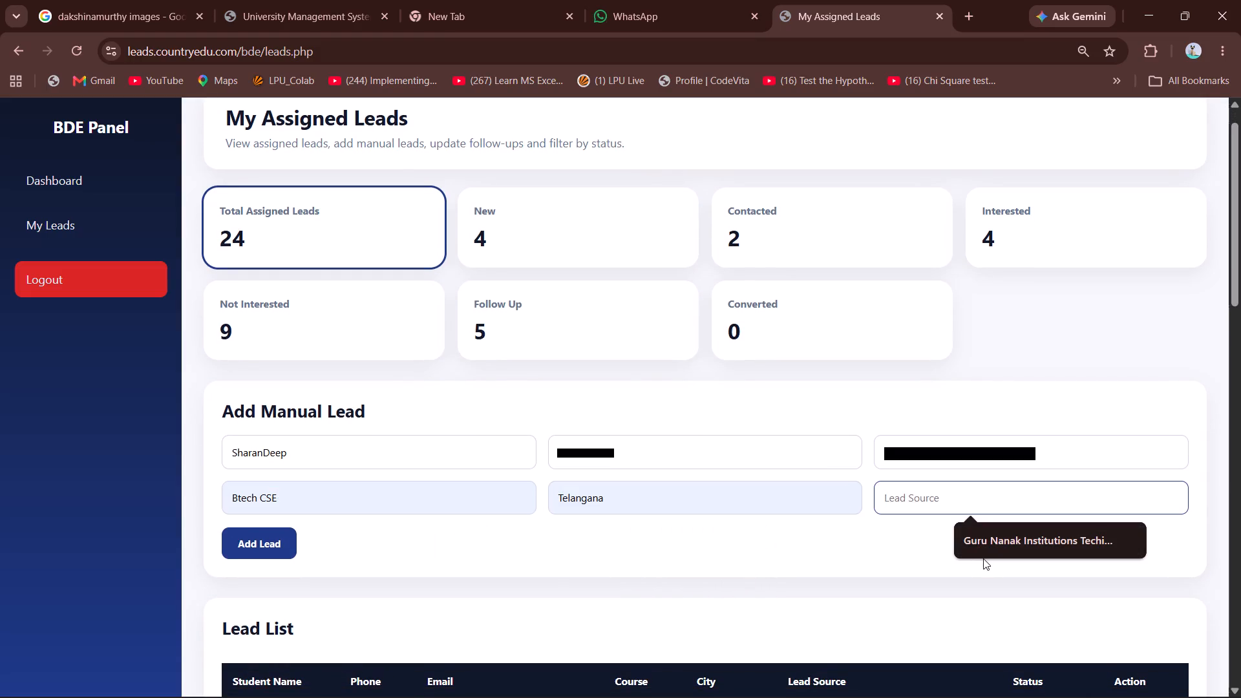
{"action": "left_click", "coordinate": [990, 546]}
{"action": "scroll", "coordinate": [729, 476], "scroll_direction": "down", "scroll_amount": 2}
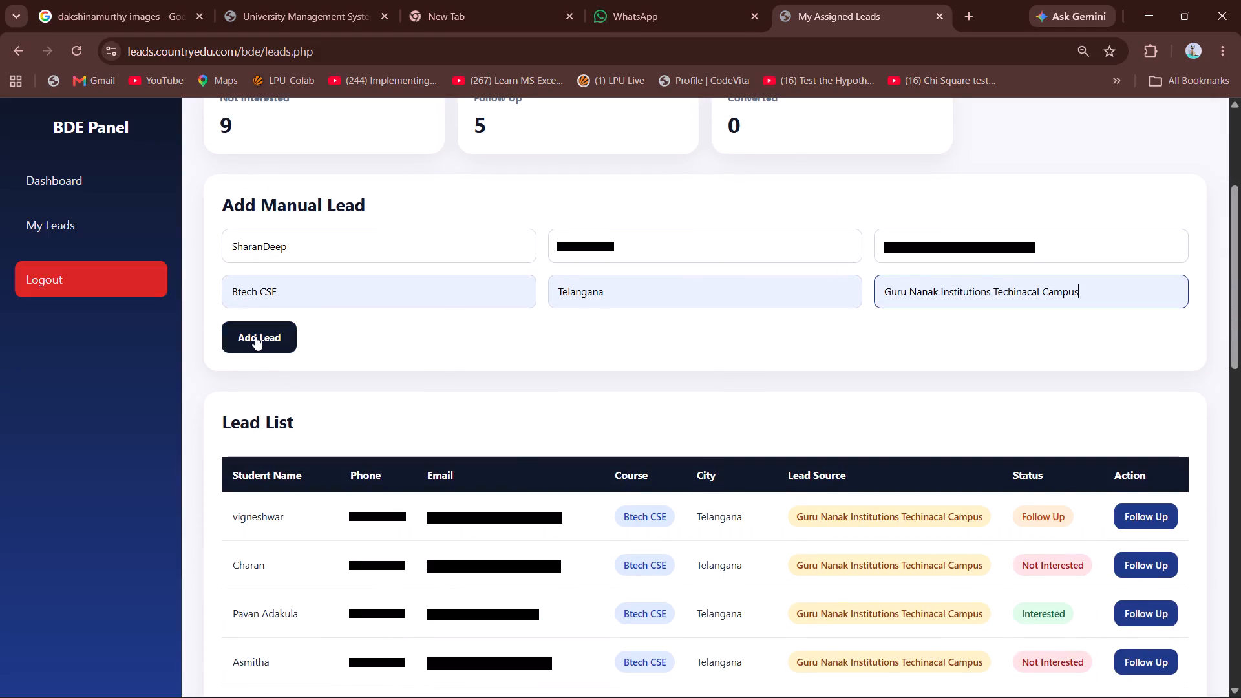
{"action": "left_click", "coordinate": [255, 336]}
Open the newly added lead's follow-up and write the remark "He is not interested in any job oppurtunities now.".
{"action": "scroll", "coordinate": [608, 378], "scroll_direction": "down", "scroll_amount": 3}
{"action": "left_click", "coordinate": [1139, 374]}
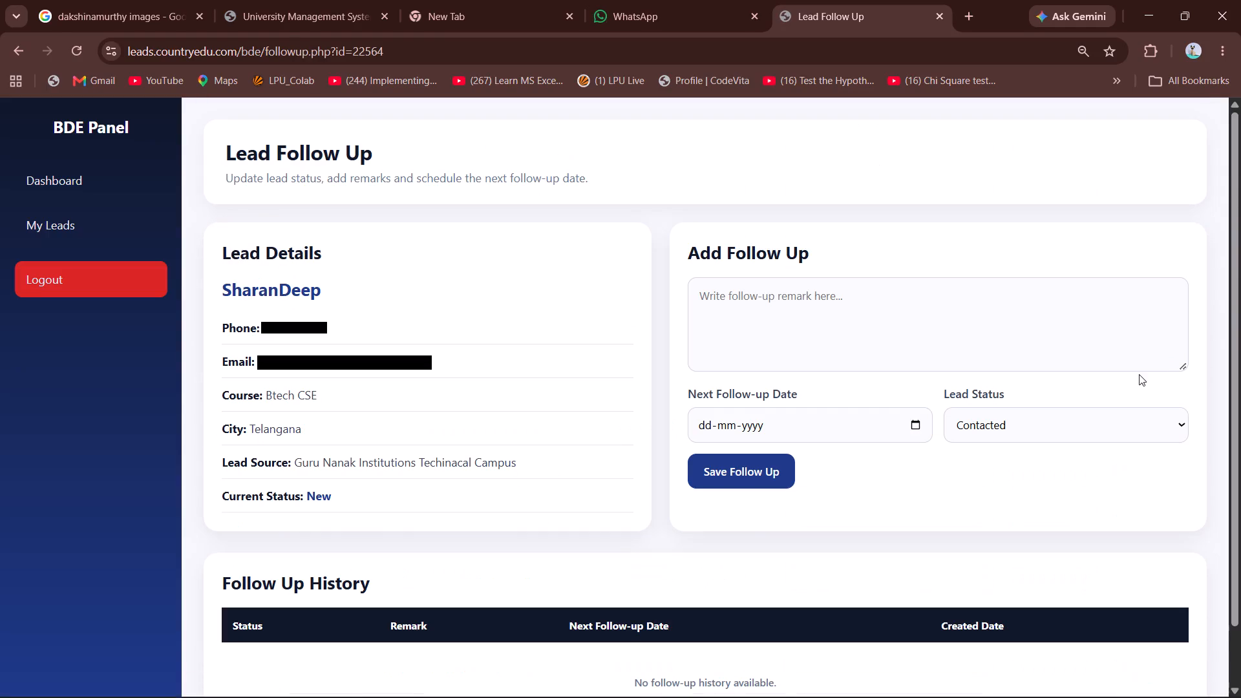
{"action": "left_click", "coordinate": [929, 333]}
{"action": "type", "text": "He"}
{"action": "key", "text": "space"}
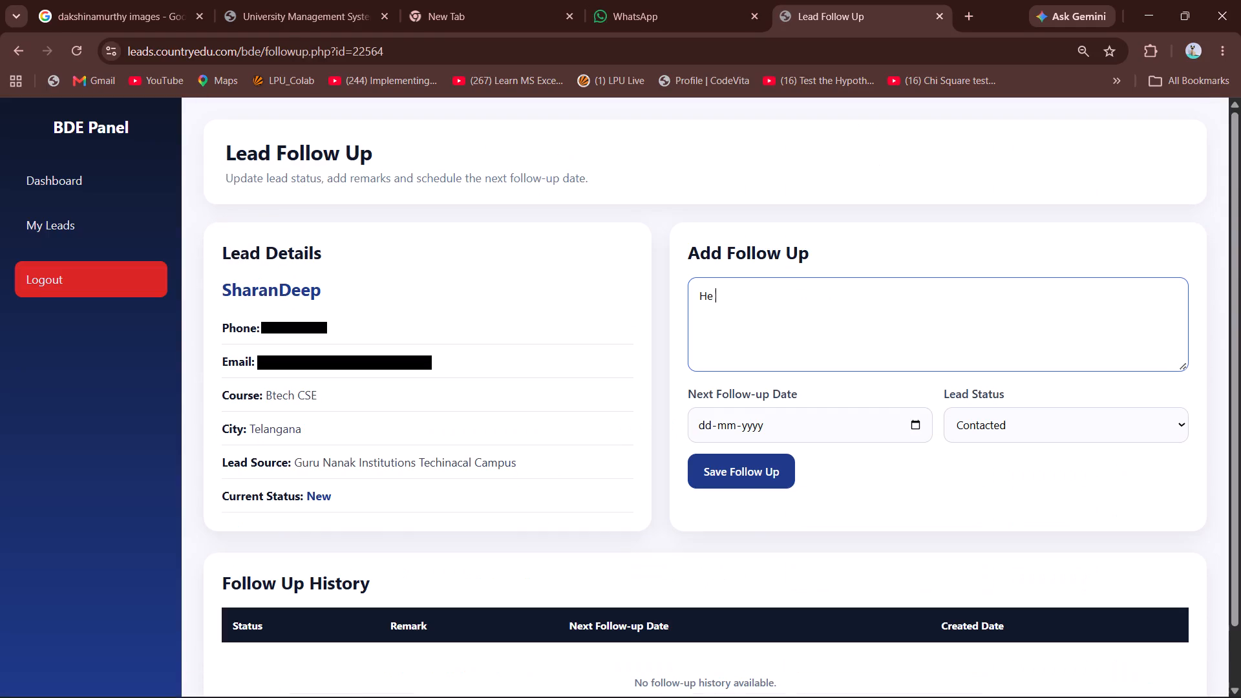
{"action": "type", "text": "is niot"}
{"action": "key", "text": "space"}
{"action": "key", "text": "BackSpace"}
{"action": "key", "text": "BackSpace"}
{"action": "key", "text": "BackSpace"}
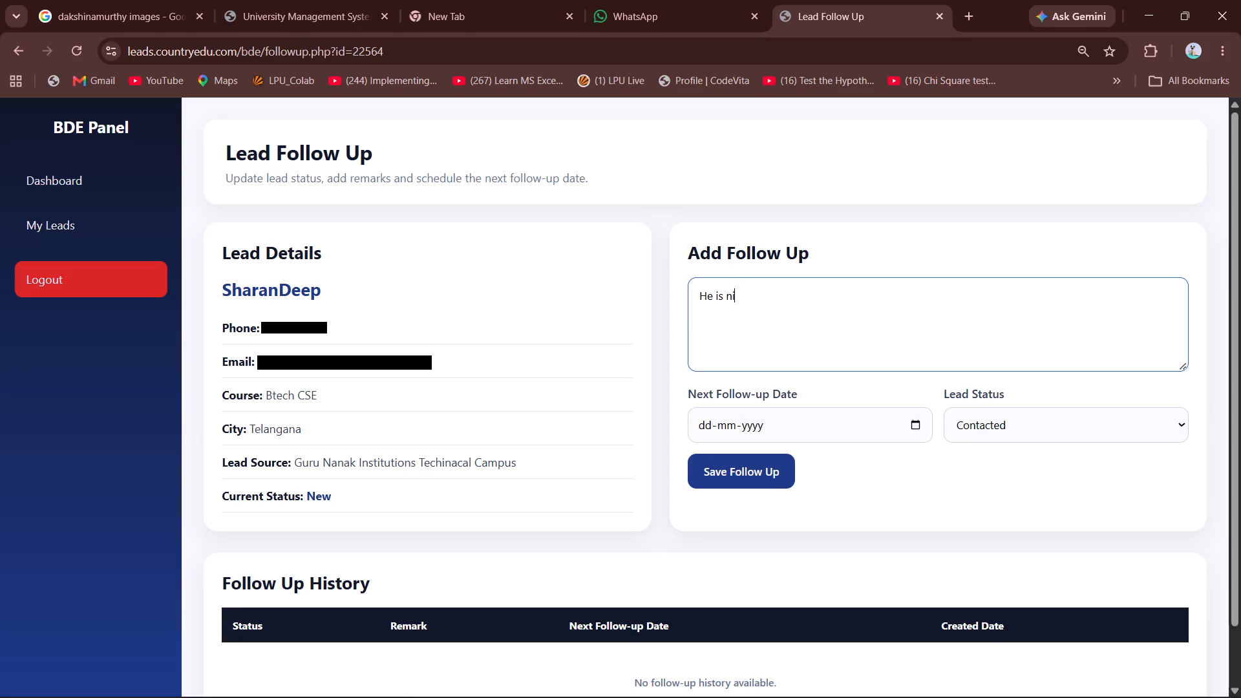
{"action": "key", "text": "BackSpace"}
{"action": "type", "text": "ot in"}
{"action": "key", "text": "space"}
{"action": "key", "text": "BackSpace"}
{"action": "type", "text": "te"}
{"action": "type", "text": "rested ion"}
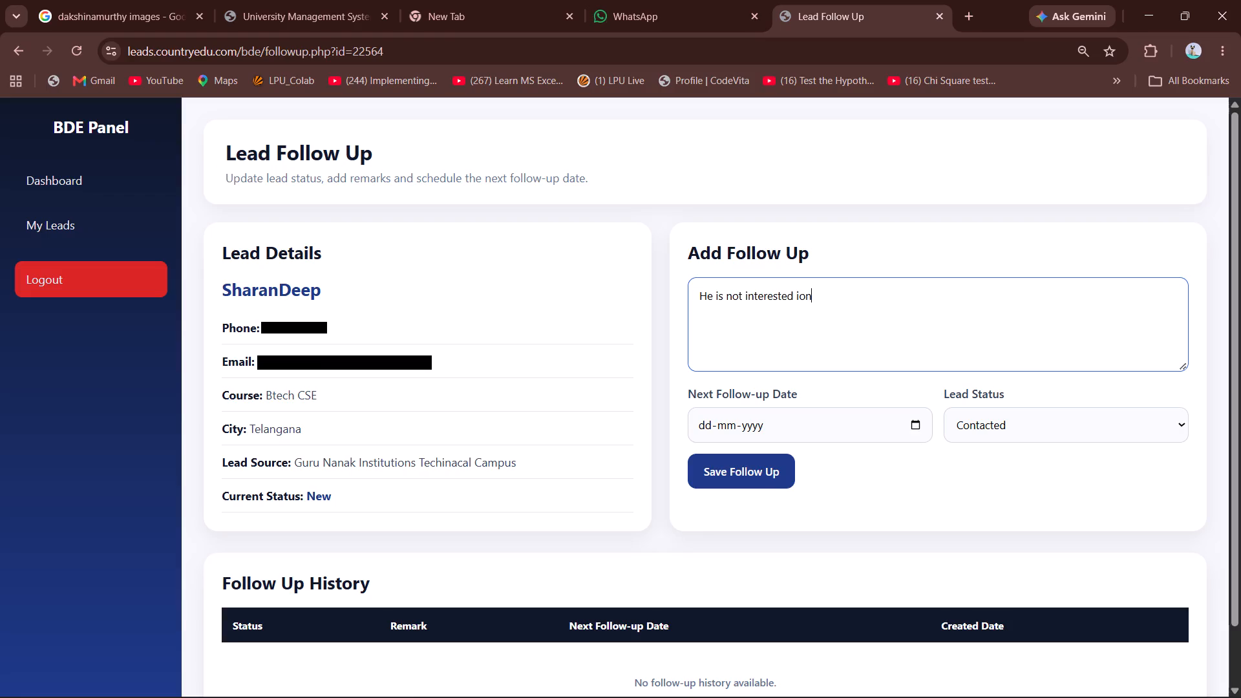
{"action": "key", "text": "space"}
{"action": "key", "text": "BackSpace"}
{"action": "key", "text": "BackSpace"}
{"action": "key", "text": "BackSpace"}
{"action": "type", "text": "n any h"}
{"action": "key", "text": "BackSpace"}
{"action": "type", "text": "job opput"}
{"action": "key", "text": "BackSpace"}
{"action": "key", "text": "r"}
{"action": "type", "text": "tunities now"}
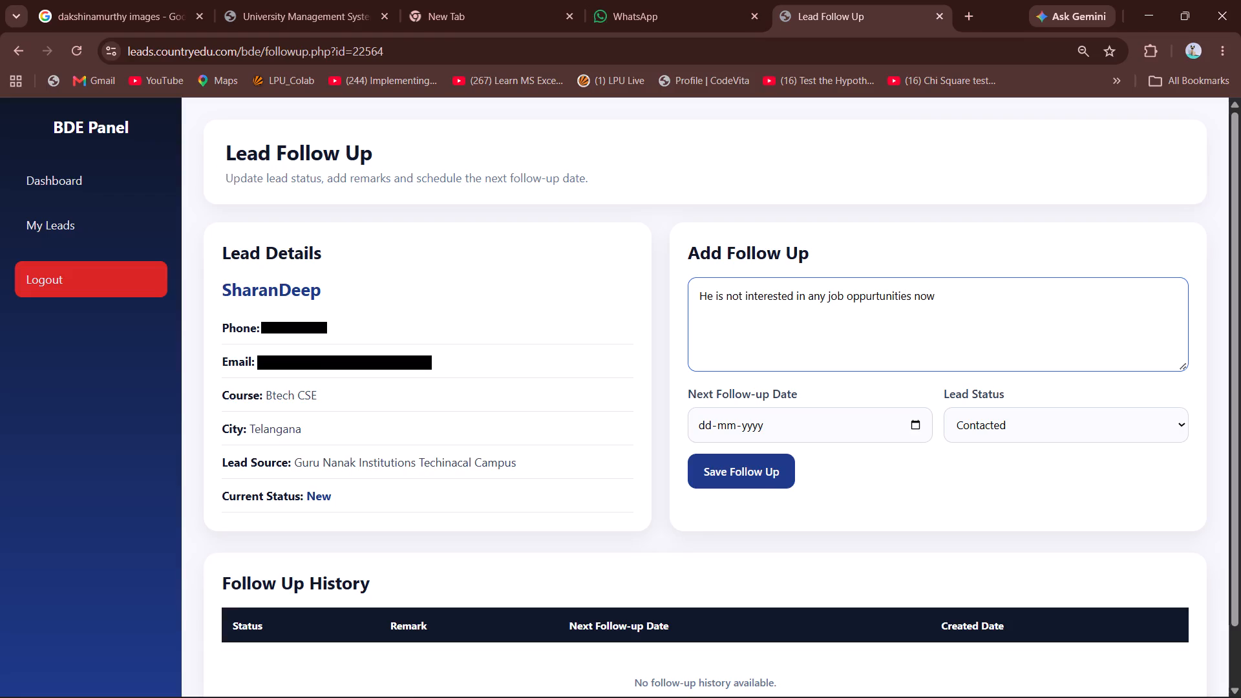
{"action": "key", "text": "slash"}
{"action": "key", "text": "BackSpace"}
{"action": "key", "text": "period"}
Set the next follow-up date to today, 02-11-2026, and the lead status to Not Interested, and save the follow-up.
{"action": "left_click", "coordinate": [917, 427]}
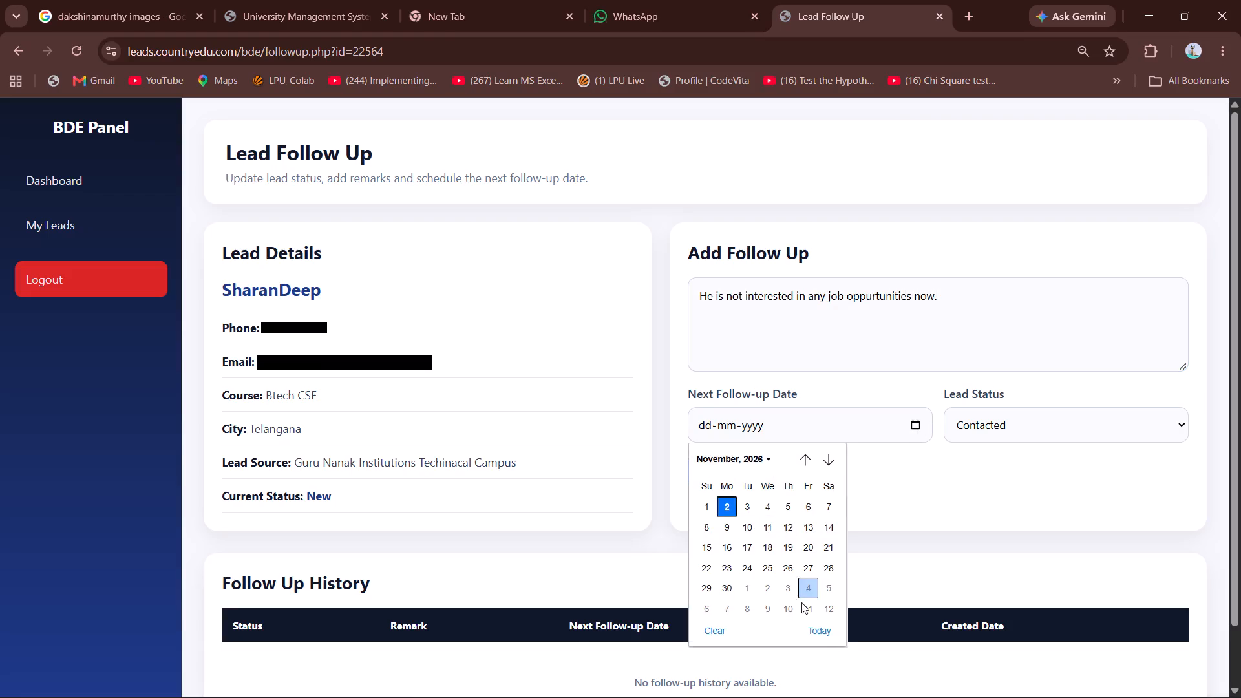
{"action": "left_click", "coordinate": [822, 626]}
{"action": "left_click", "coordinate": [1012, 439]}
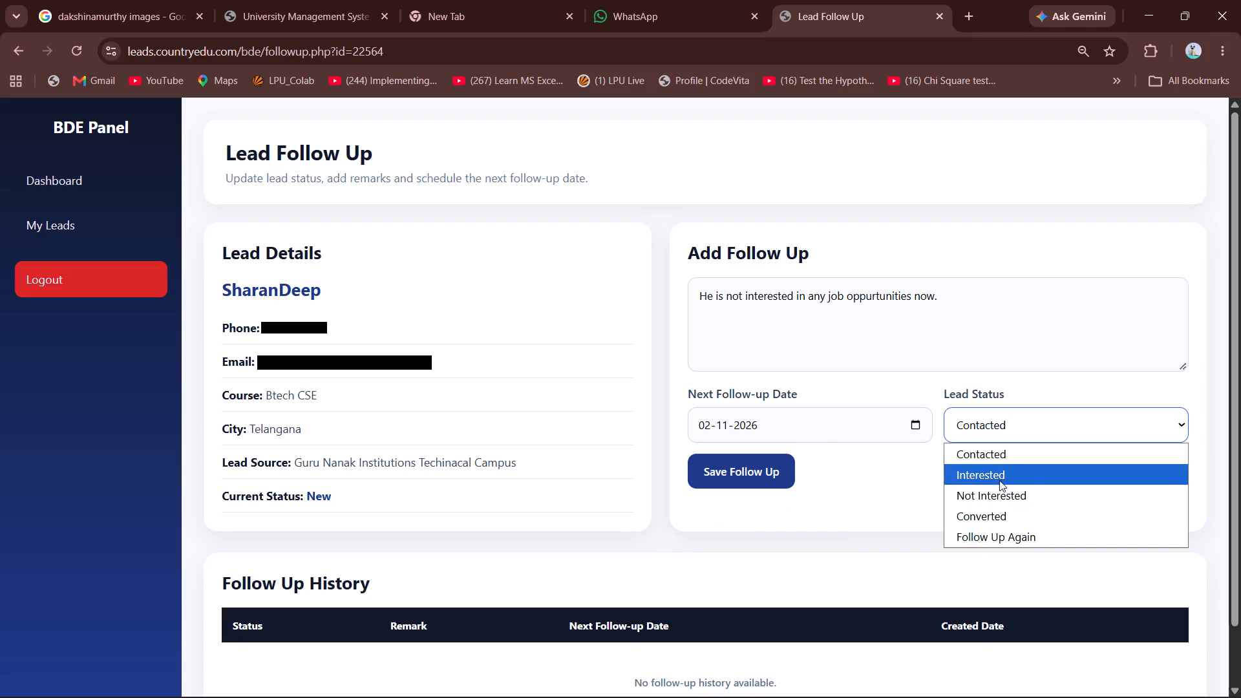
{"action": "left_click", "coordinate": [994, 489]}
{"action": "left_click", "coordinate": [777, 474]}
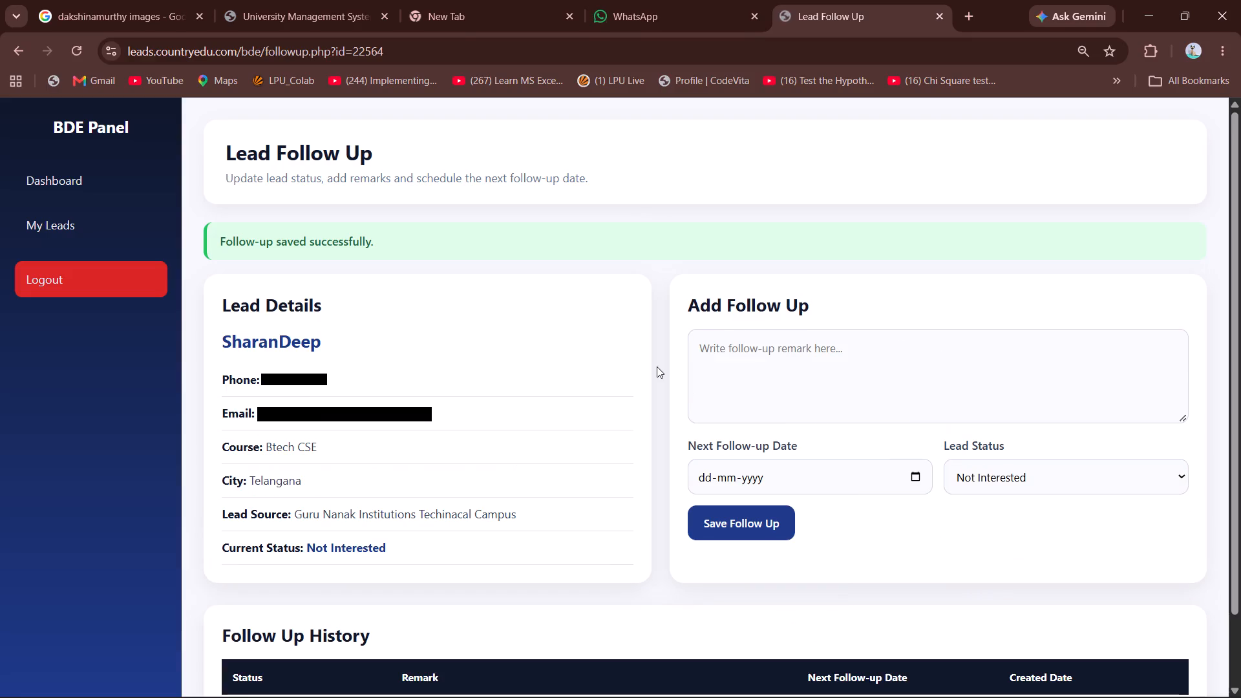
Return to the assigned leads and enter the next student's name in the Add Manual Lead form.
{"action": "left_click", "coordinate": [103, 224]}
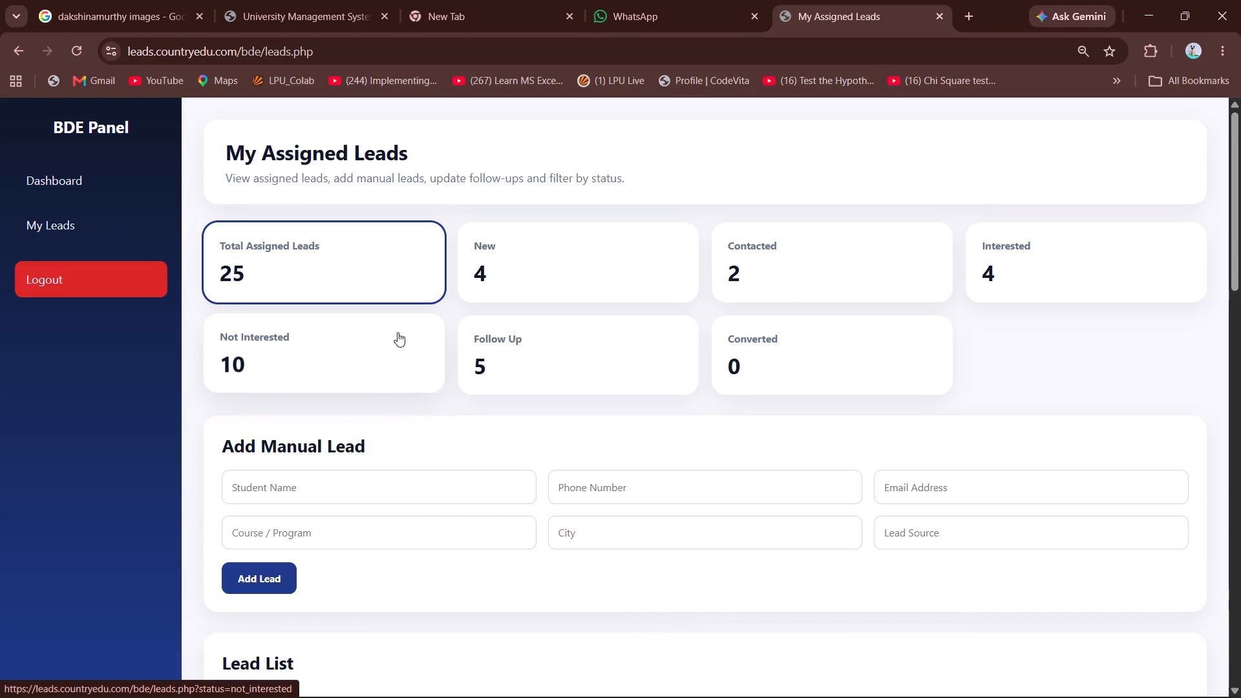
{"action": "scroll", "coordinate": [363, 456], "scroll_direction": "down", "scroll_amount": 1}
{"action": "left_click", "coordinate": [338, 328]}
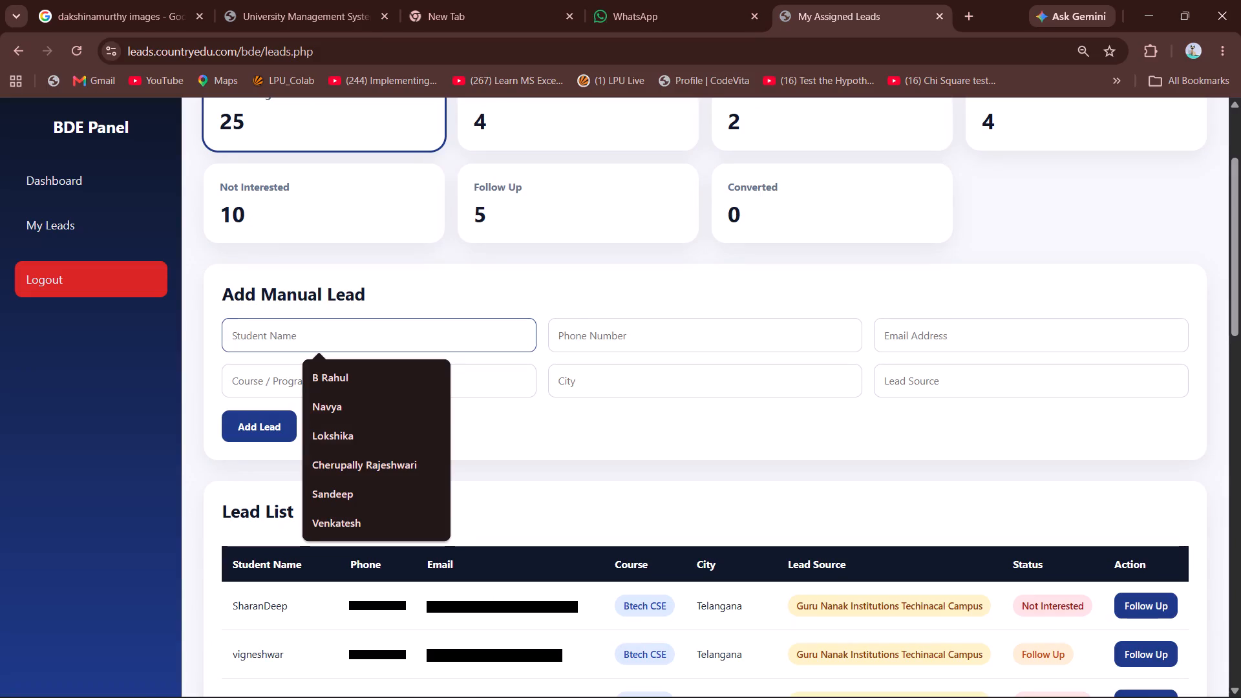
{"action": "type", "text": "Dg"}
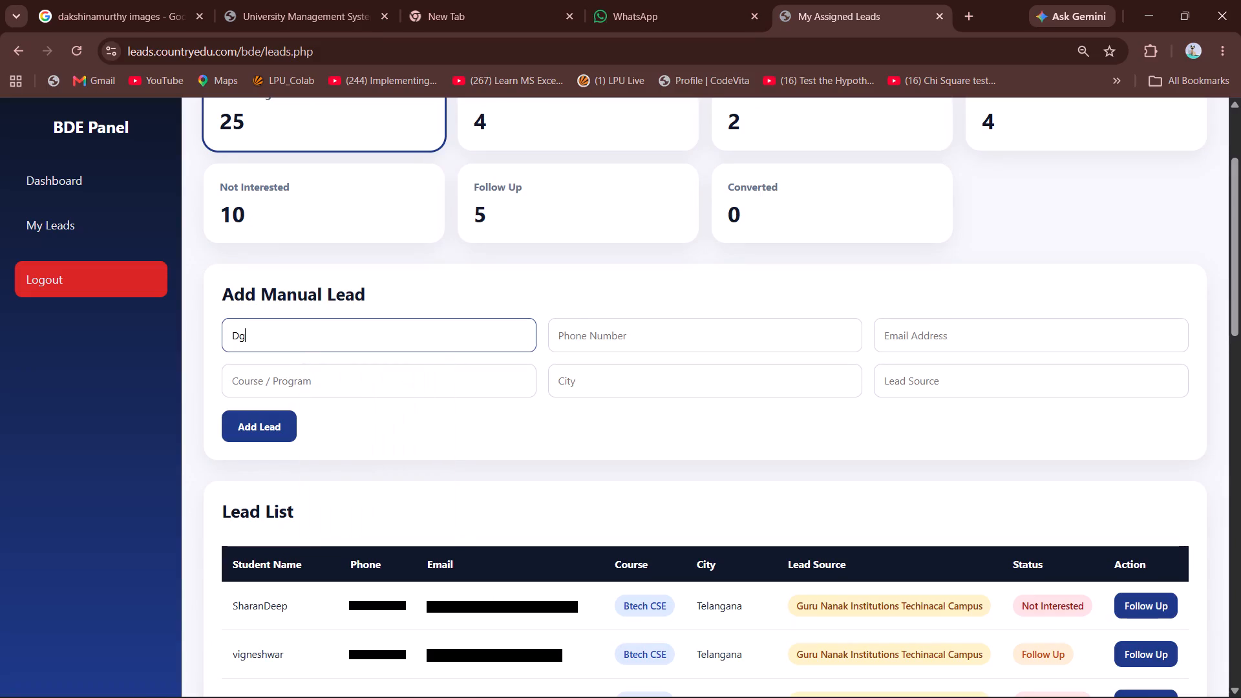
{"action": "key", "text": "BackSpace"}
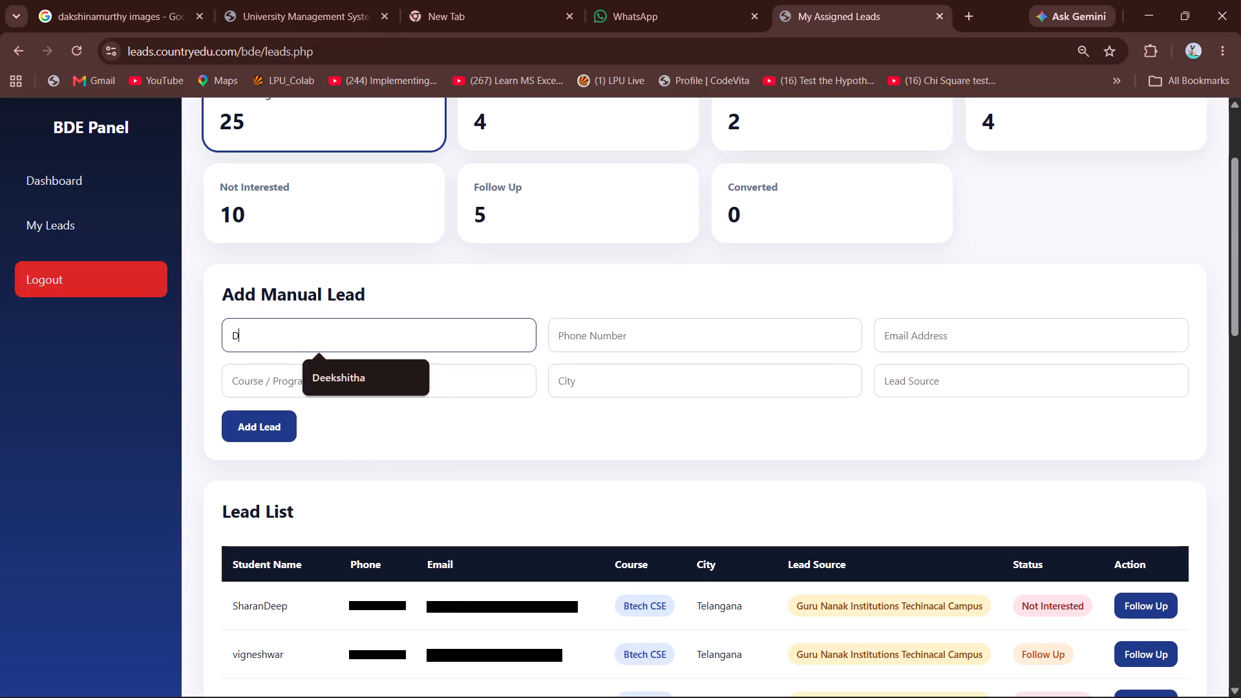
{"action": "type", "text": "hanush"}
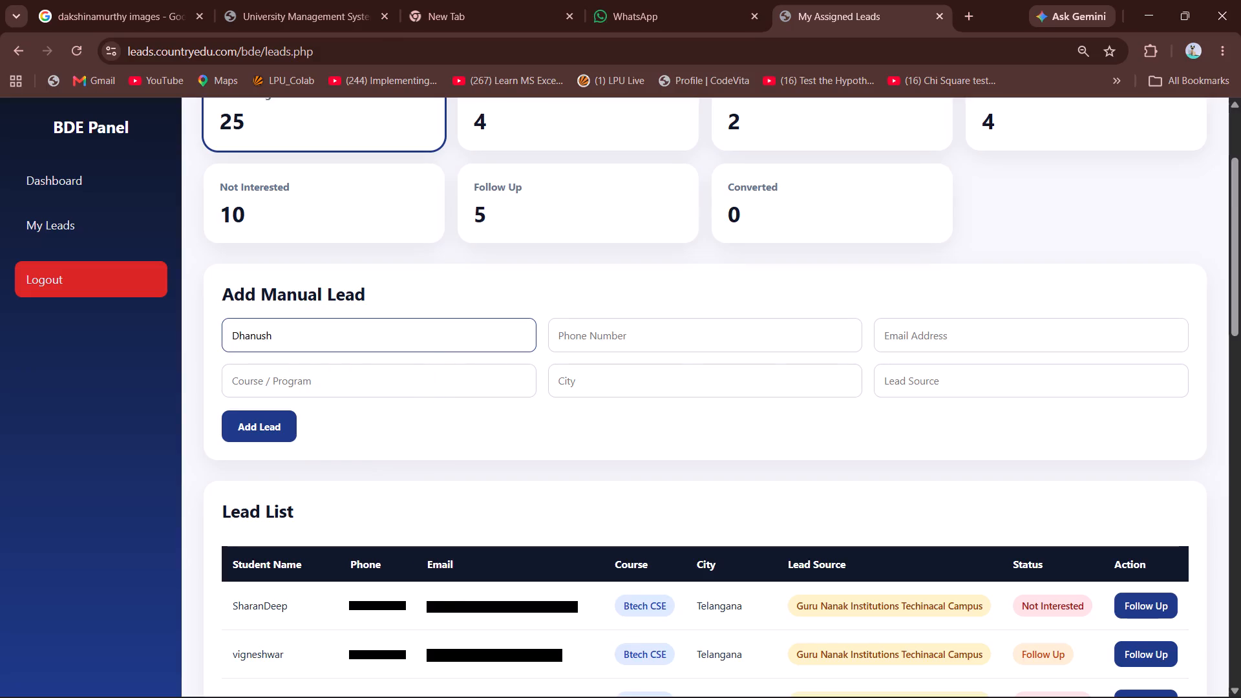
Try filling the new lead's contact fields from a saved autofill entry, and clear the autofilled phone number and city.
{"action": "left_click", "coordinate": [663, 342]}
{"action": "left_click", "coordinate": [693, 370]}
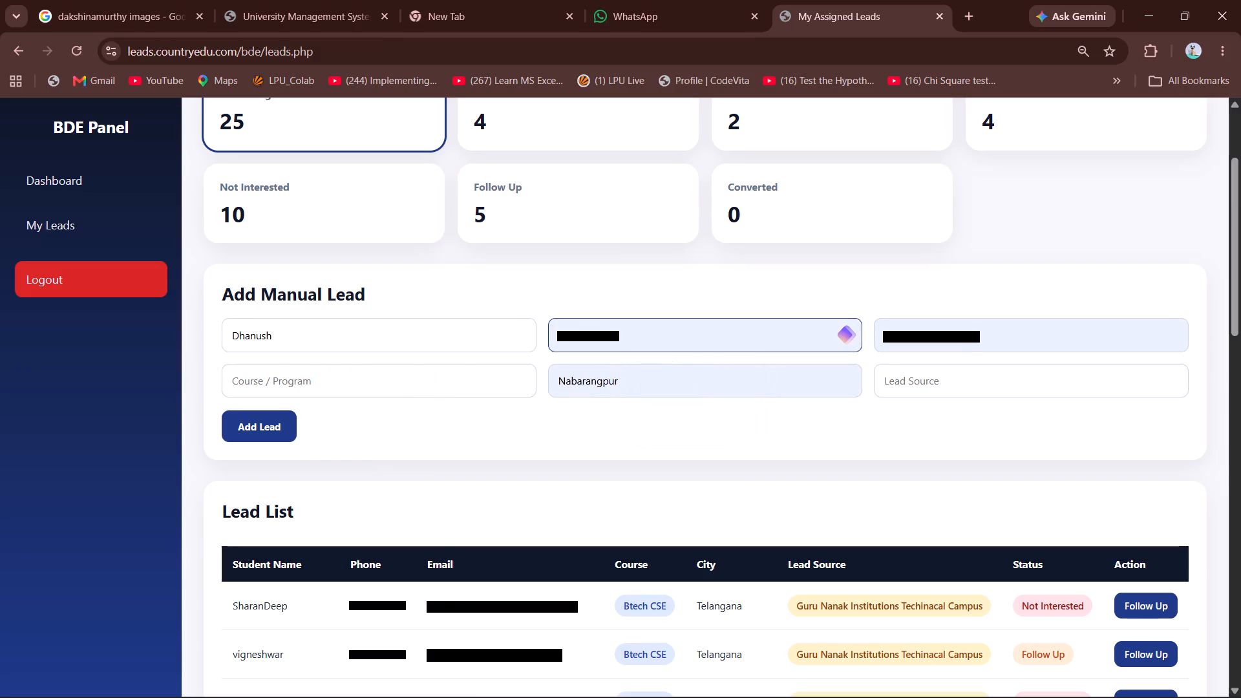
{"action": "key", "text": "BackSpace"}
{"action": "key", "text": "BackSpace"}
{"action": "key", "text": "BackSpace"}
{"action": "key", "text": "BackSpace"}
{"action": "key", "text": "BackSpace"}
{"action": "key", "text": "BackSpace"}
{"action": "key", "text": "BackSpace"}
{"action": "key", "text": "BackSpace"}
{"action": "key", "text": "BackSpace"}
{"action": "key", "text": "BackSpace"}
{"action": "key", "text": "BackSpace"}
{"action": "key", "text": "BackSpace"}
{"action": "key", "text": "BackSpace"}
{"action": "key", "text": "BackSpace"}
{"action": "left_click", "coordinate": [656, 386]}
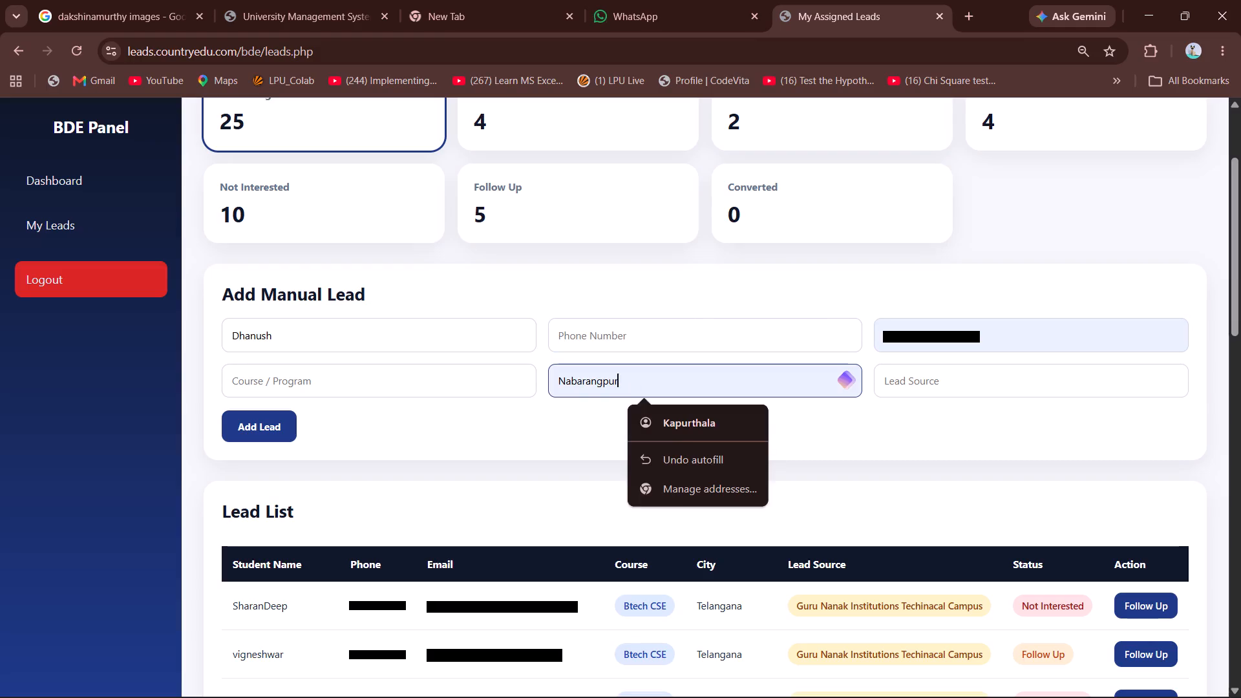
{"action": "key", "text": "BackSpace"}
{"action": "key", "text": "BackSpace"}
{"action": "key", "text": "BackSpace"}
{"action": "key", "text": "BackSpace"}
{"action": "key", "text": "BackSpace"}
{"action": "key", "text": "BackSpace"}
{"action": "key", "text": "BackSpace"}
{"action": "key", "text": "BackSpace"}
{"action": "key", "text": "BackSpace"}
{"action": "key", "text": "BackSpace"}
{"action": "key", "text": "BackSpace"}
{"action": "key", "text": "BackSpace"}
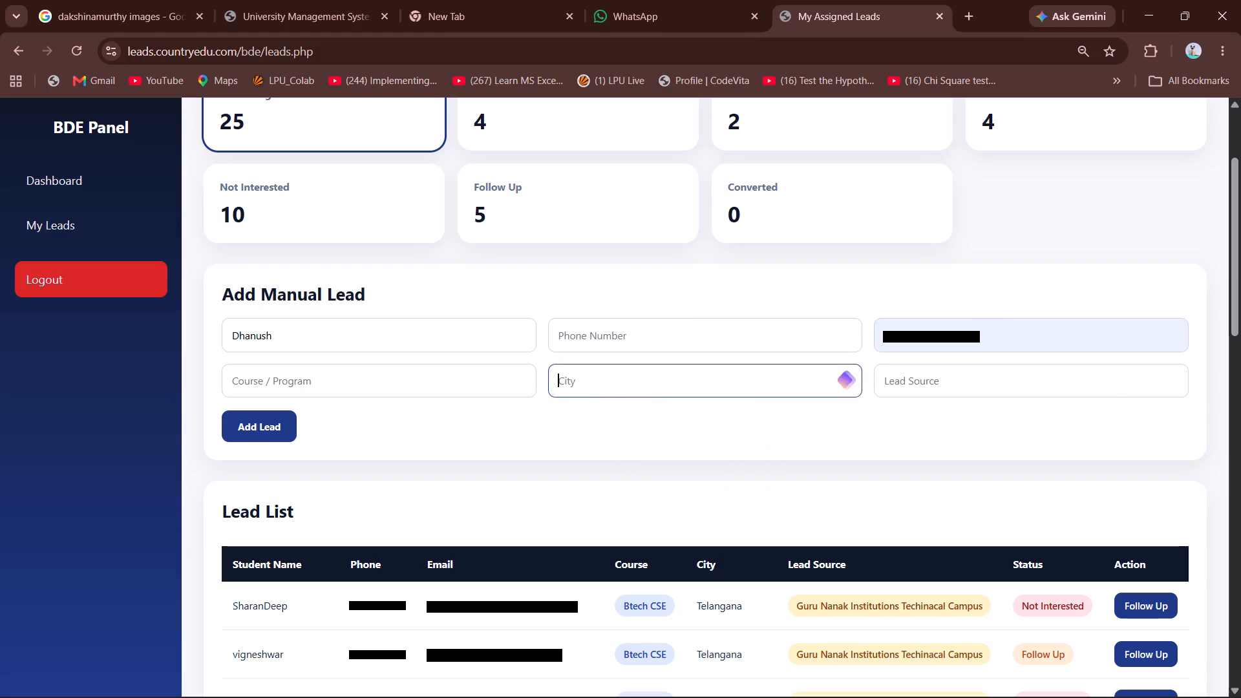
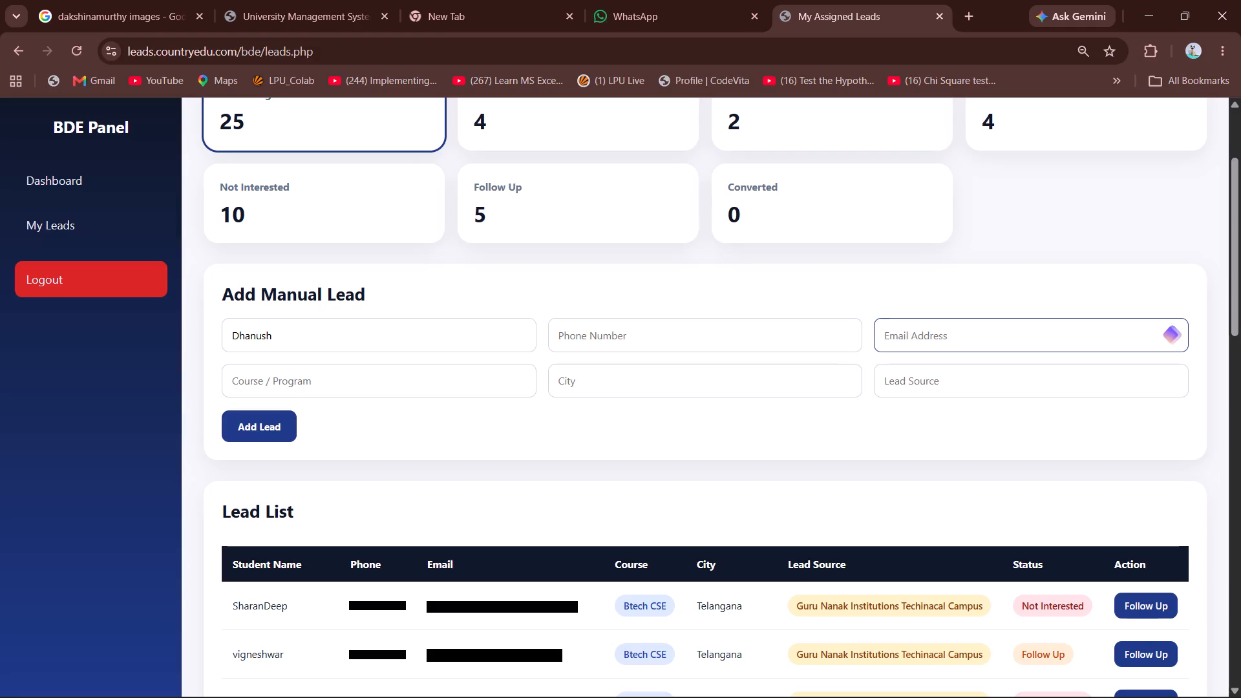
Restore the phone number removed from the email field, copy it into the new lead's phone number field, and clear the email field.
{"action": "key", "text": "ctrl+z"}
{"action": "key", "text": "ctrl+a"}
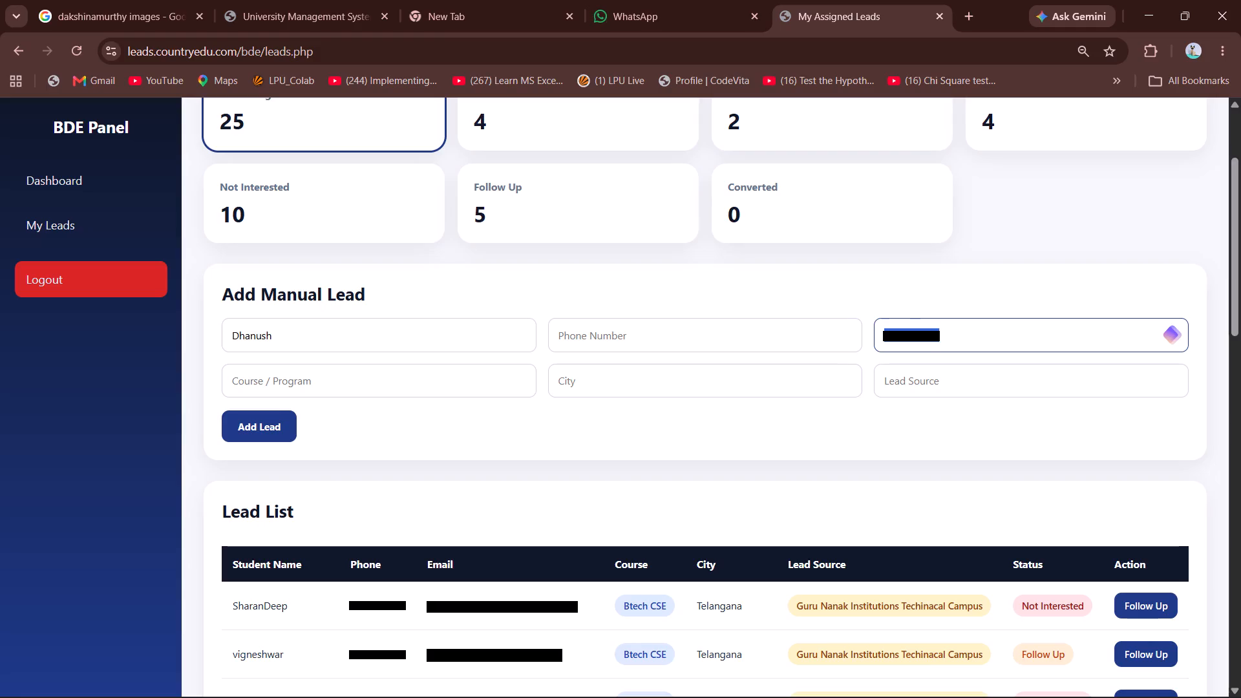
{"action": "key", "text": "ctrl+c"}
{"action": "left_click", "coordinate": [695, 330]}
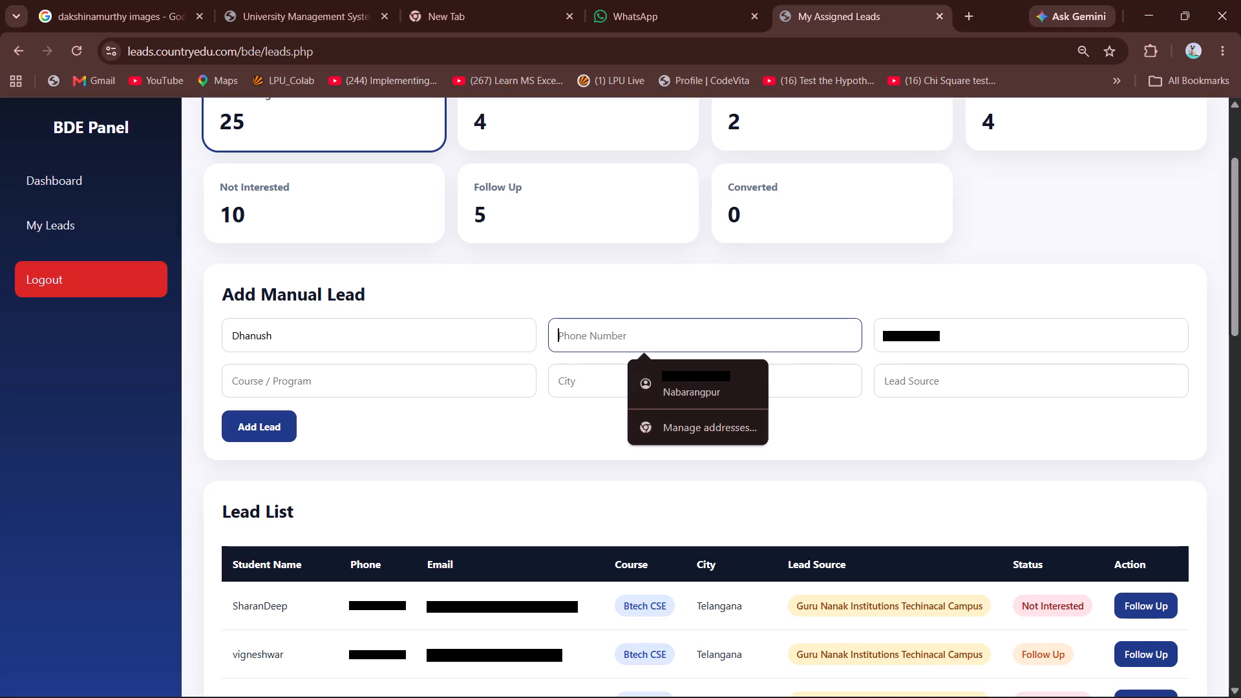
{"action": "key", "text": "ctrl+v"}
{"action": "left_click", "coordinate": [953, 341]}
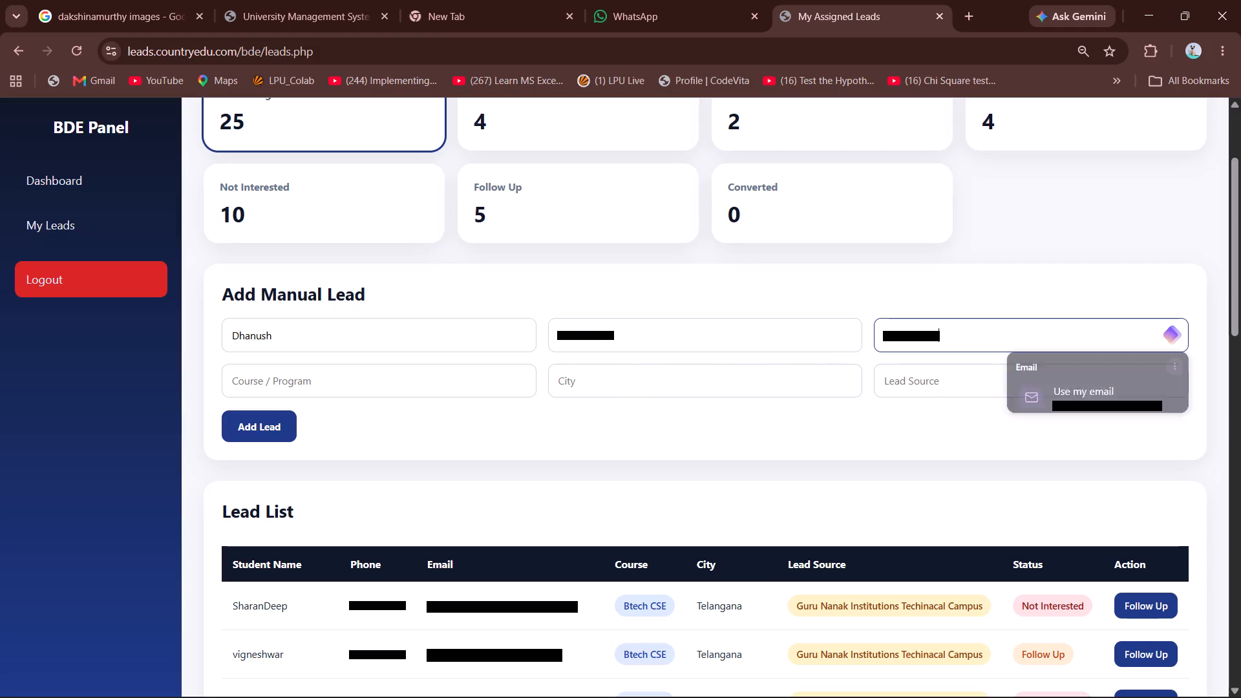
{"action": "key", "text": "ctrl+a"}
{"action": "key", "text": "BackSpace"}
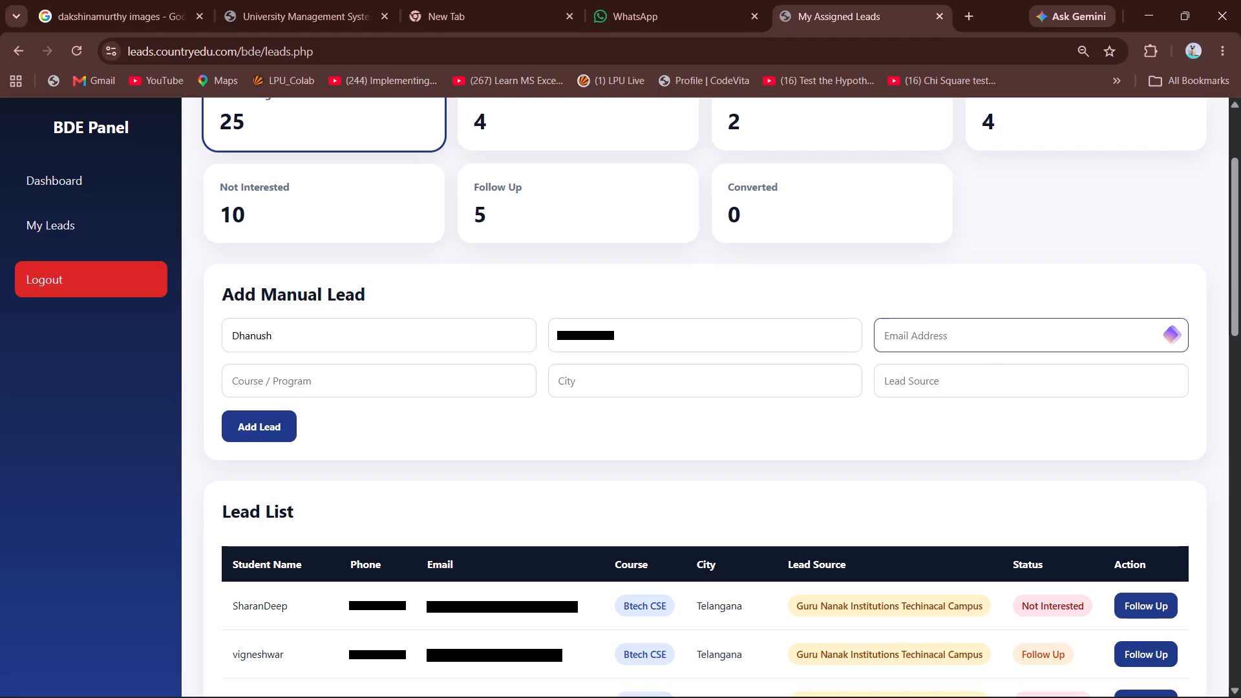
Enter the student's email address in the new lead's email field.
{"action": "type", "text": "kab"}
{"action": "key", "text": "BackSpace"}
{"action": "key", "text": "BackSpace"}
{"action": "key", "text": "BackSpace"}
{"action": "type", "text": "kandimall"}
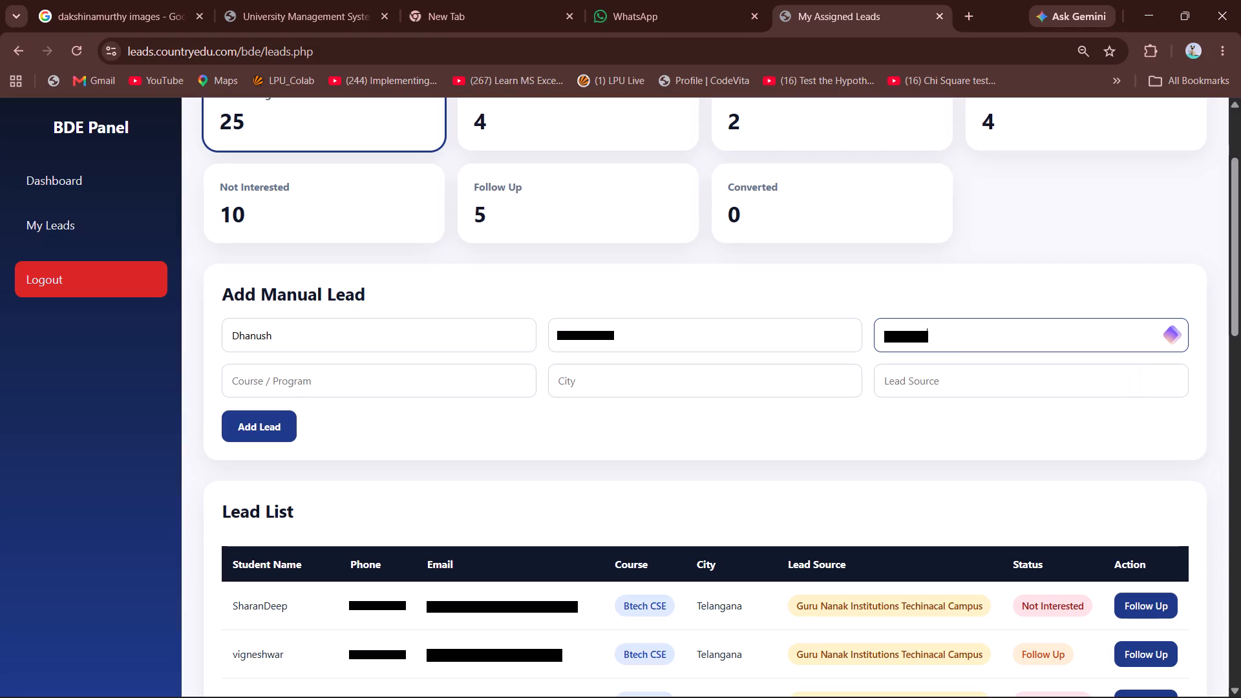
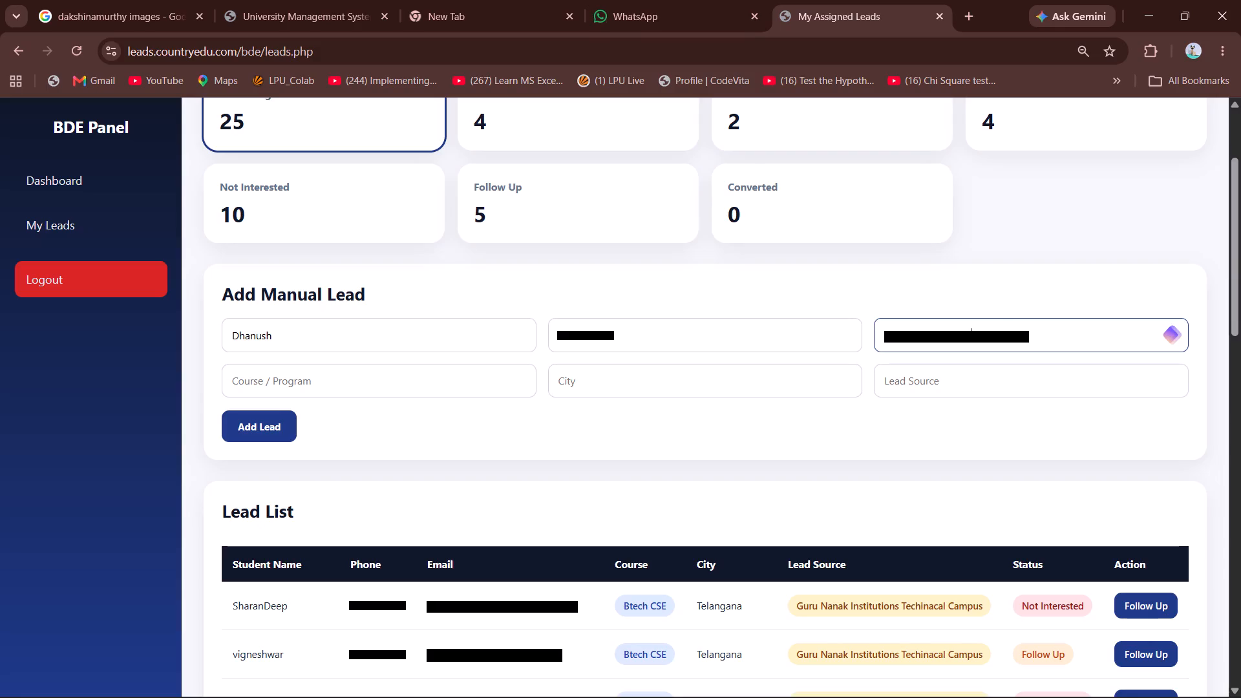
Complete the student's email address in the Add Manual Lead form by inserting the missing digits.
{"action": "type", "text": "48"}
Complete the new lead with course Btech CSE, city Telangana and lead source Guru Nanak Institutions Techinacal Campus, and add it.
{"action": "left_click", "coordinate": [398, 366]}
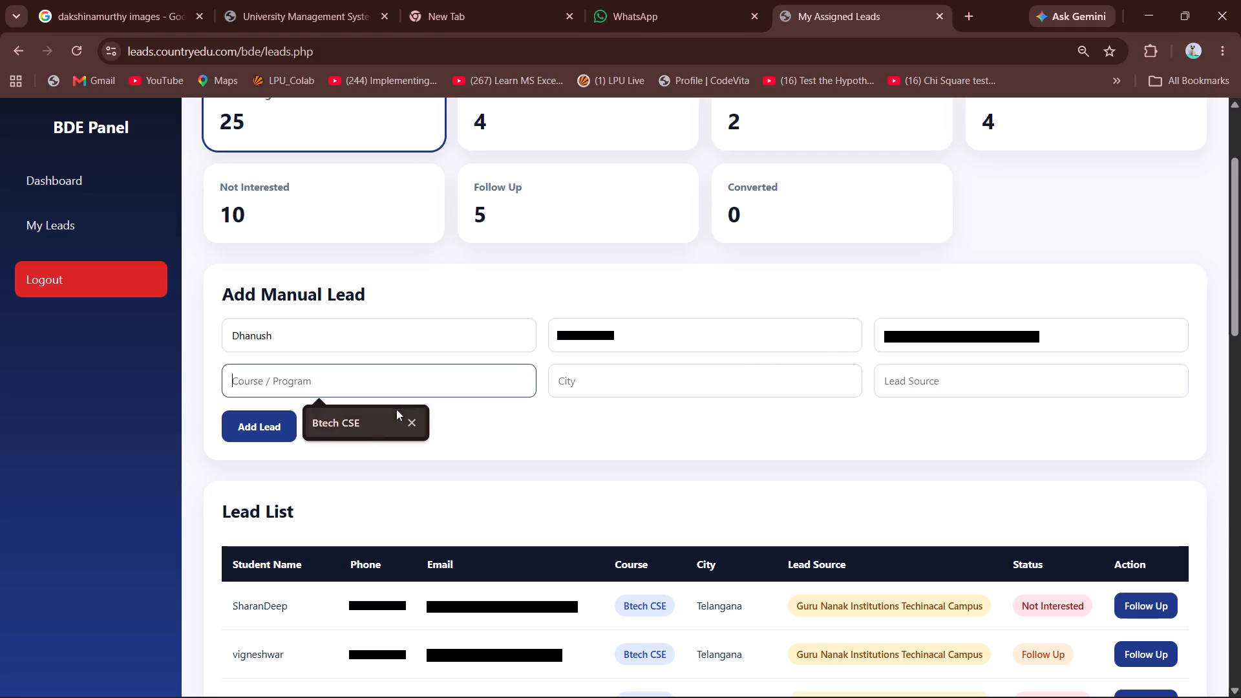
{"action": "left_click", "coordinate": [394, 416]}
{"action": "left_click", "coordinate": [663, 397]}
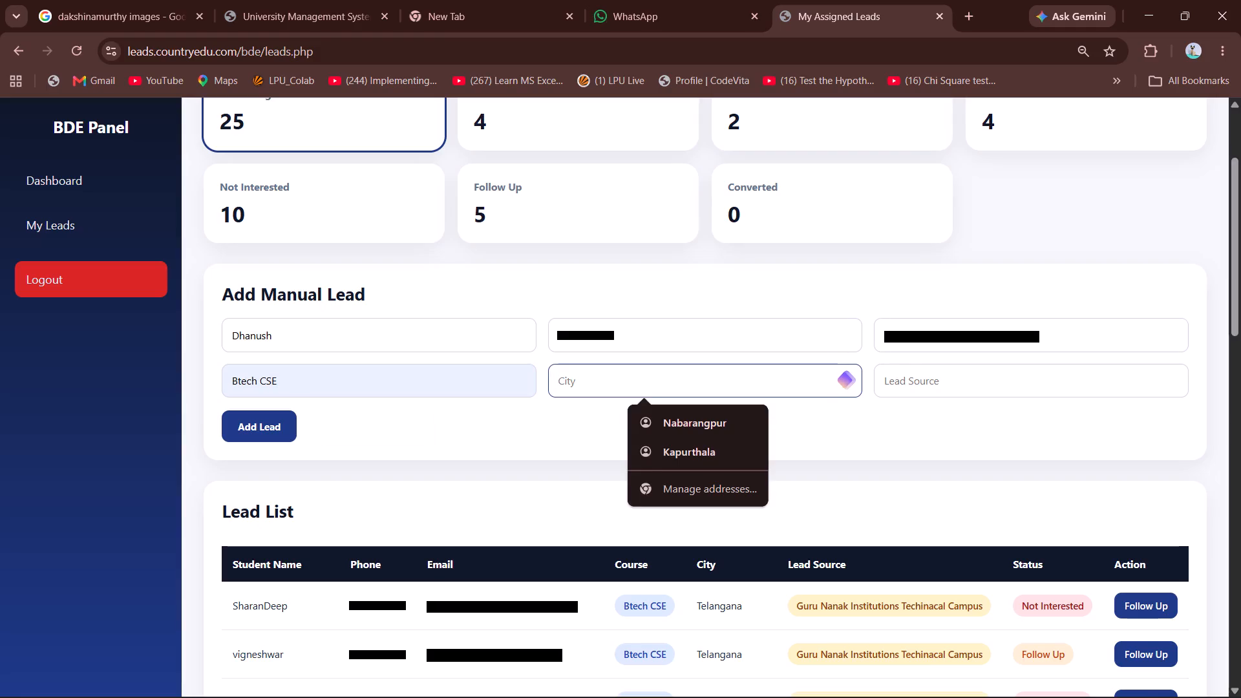
{"action": "type", "text": "Telan"}
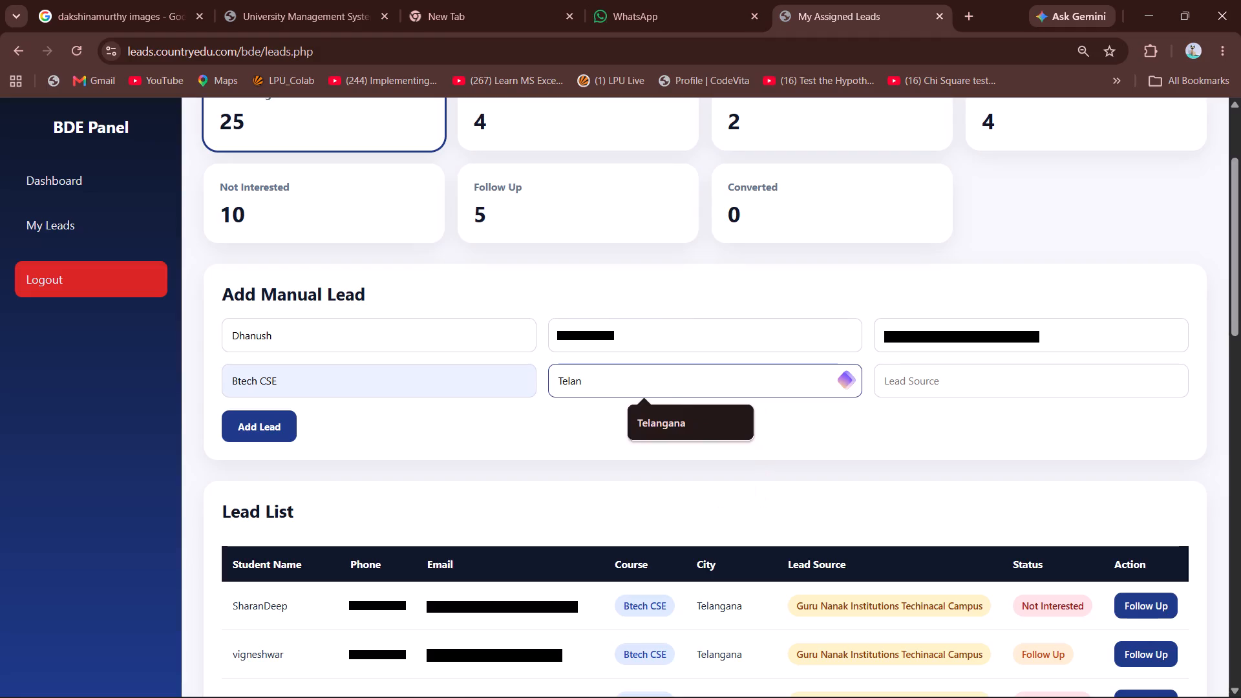
{"action": "left_click", "coordinate": [710, 429]}
{"action": "left_click", "coordinate": [891, 392]}
{"action": "left_click", "coordinate": [1012, 415]}
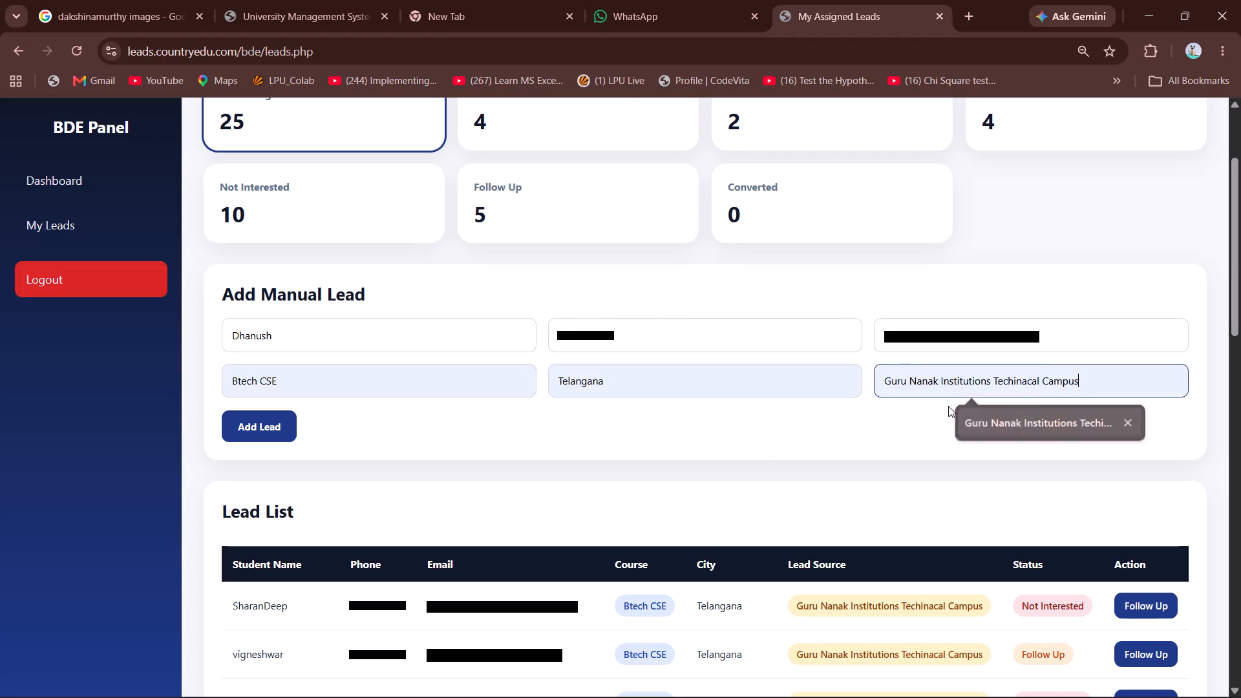
{"action": "left_click", "coordinate": [254, 417]}
Open the follow-up page of the newly added lead from the lead list.
{"action": "scroll", "coordinate": [912, 472], "scroll_direction": "down", "scroll_amount": 1}
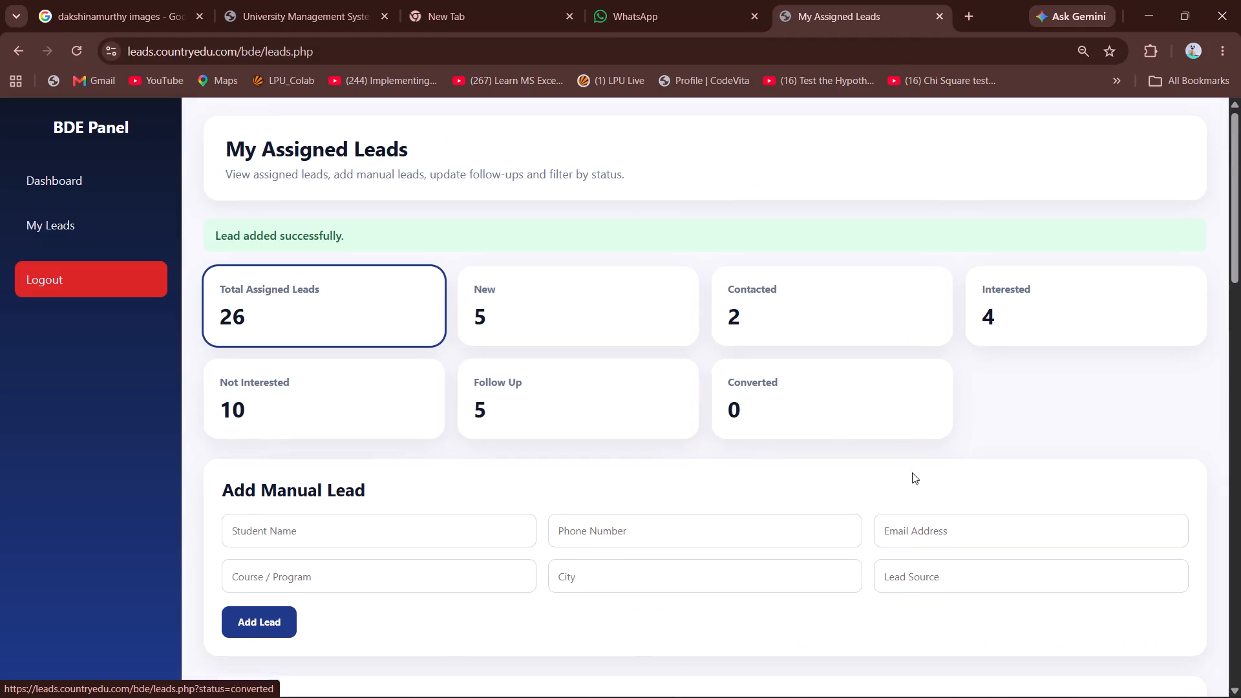
{"action": "scroll", "coordinate": [912, 472], "scroll_direction": "down", "scroll_amount": 1}
{"action": "scroll", "coordinate": [706, 465], "scroll_direction": "down", "scroll_amount": 2}
{"action": "left_click", "coordinate": [1121, 531]}
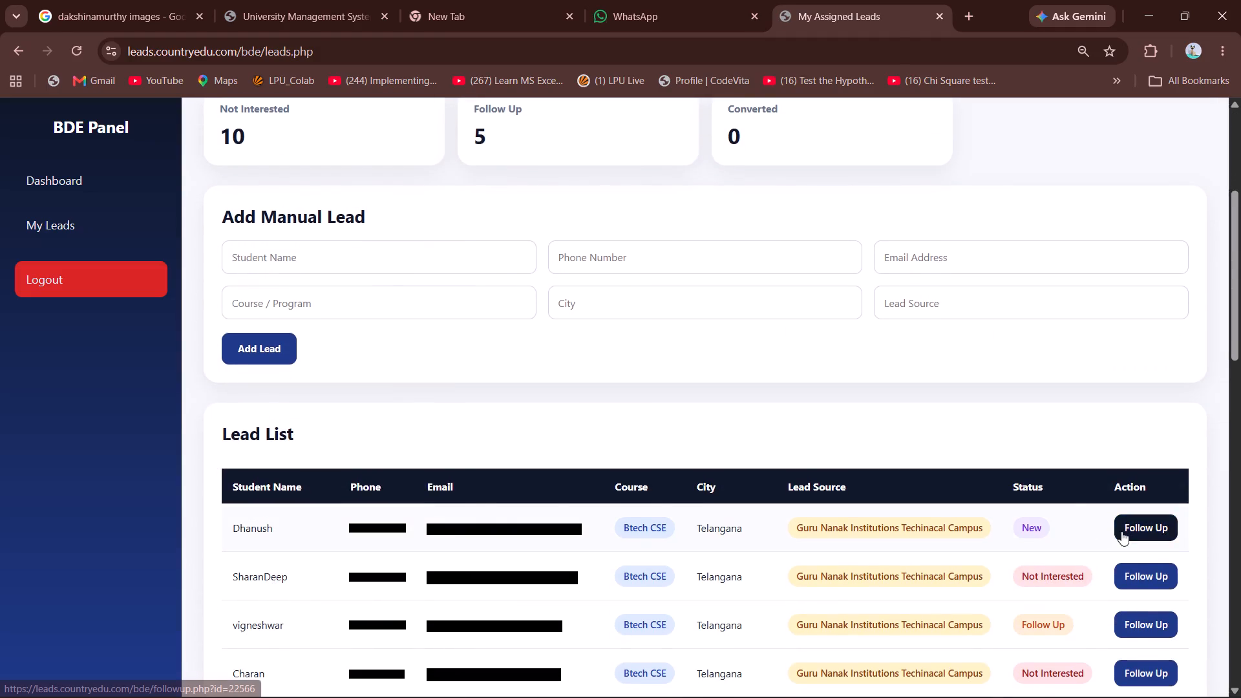
Write the follow-up remark "He is not interested in any job oppurtunities for now.".
{"action": "left_click", "coordinate": [732, 299]}
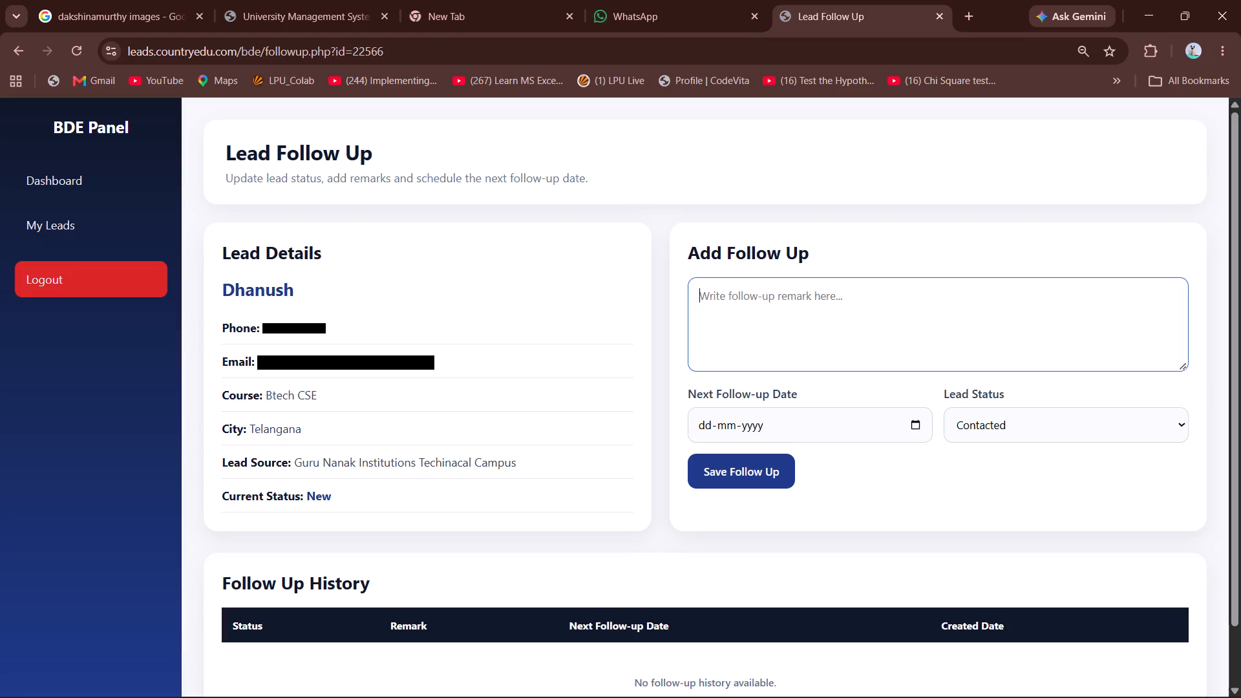
{"action": "type", "text": "He is nio"}
{"action": "key", "text": "BackSpace"}
{"action": "key", "text": "BackSpace"}
{"action": "type", "text": "o5"}
{"action": "key", "text": "BackSpace"}
{"action": "type", "text": "t interested an"}
{"action": "key", "text": "BackSpace"}
{"action": "key", "text": "BackSpace"}
{"action": "type", "text": "in ani"}
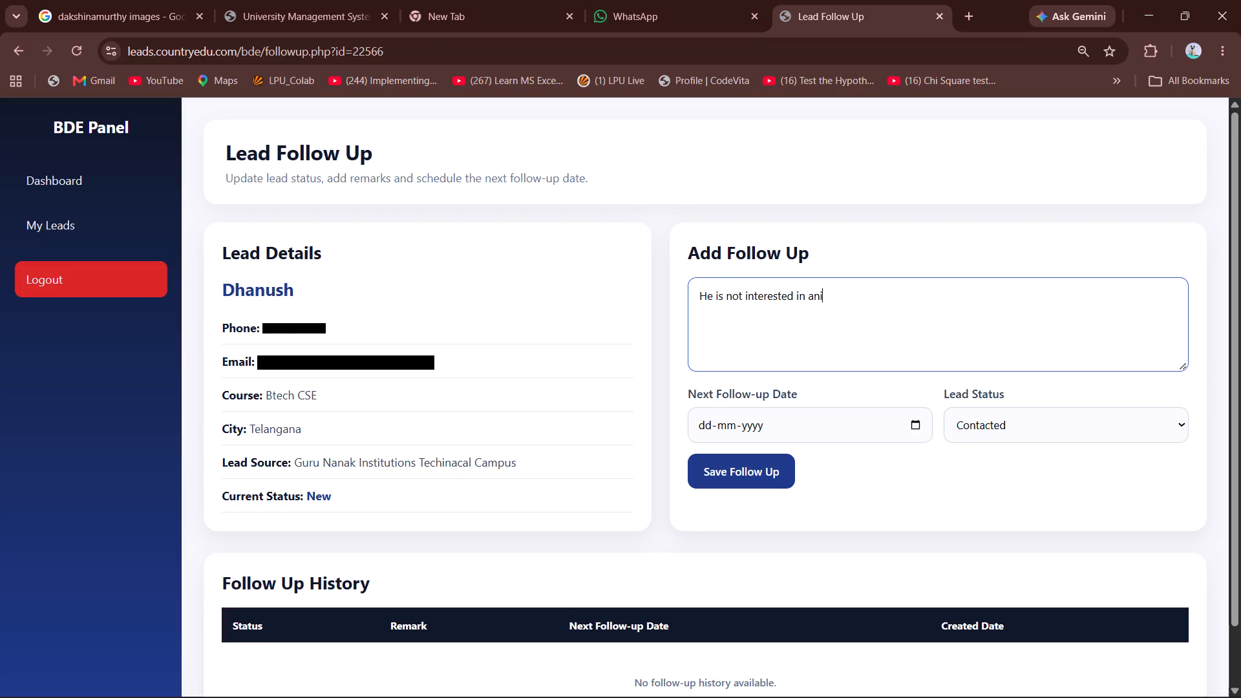
{"action": "key", "text": "BackSpace"}
{"action": "key", "text": "u"}
{"action": "key", "text": "BackSpace"}
{"action": "type", "text": "y"}
{"action": "key", "text": "space"}
{"action": "type", "text": "job"}
{"action": "key", "text": "space"}
{"action": "type", "text": "oppurtunitu"}
{"action": "key", "text": "BackSpace"}
{"action": "type", "text": "ies for now"}
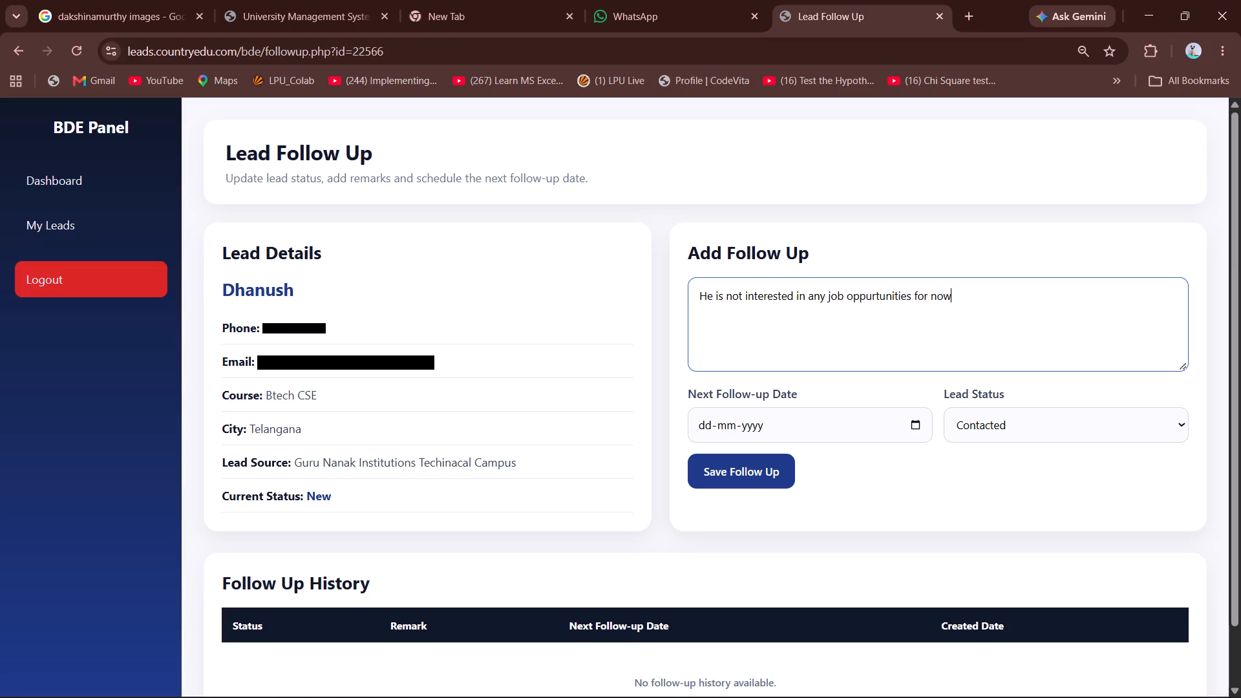
{"action": "key", "text": "period"}
Set the lead status to Not Interested, leave the next follow-up date empty, and save the follow-up.
{"action": "left_click", "coordinate": [909, 427]}
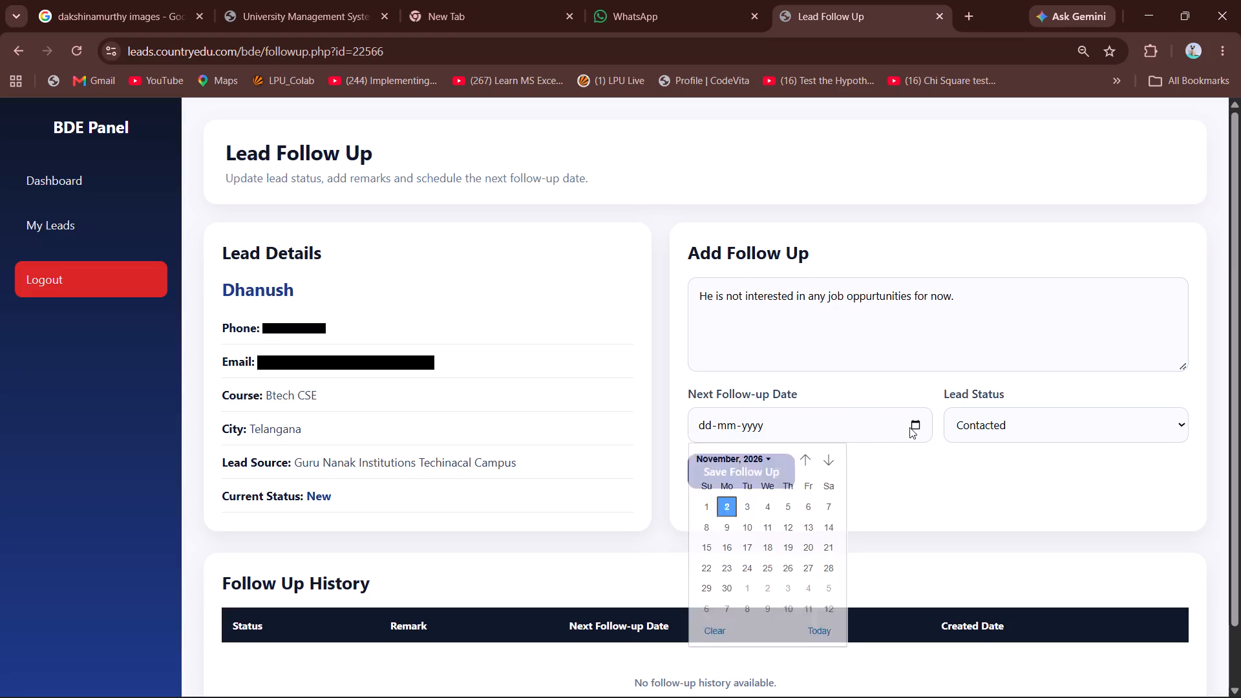
{"action": "left_click", "coordinate": [1050, 423]}
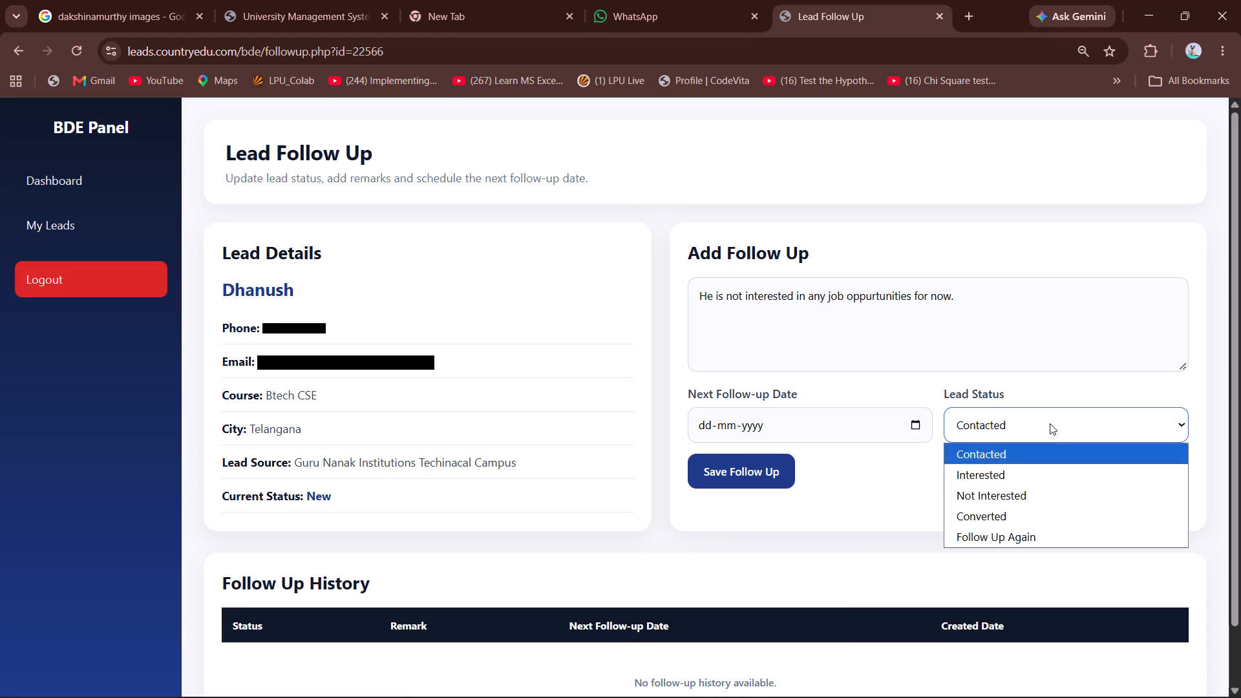
{"action": "left_click", "coordinate": [991, 488]}
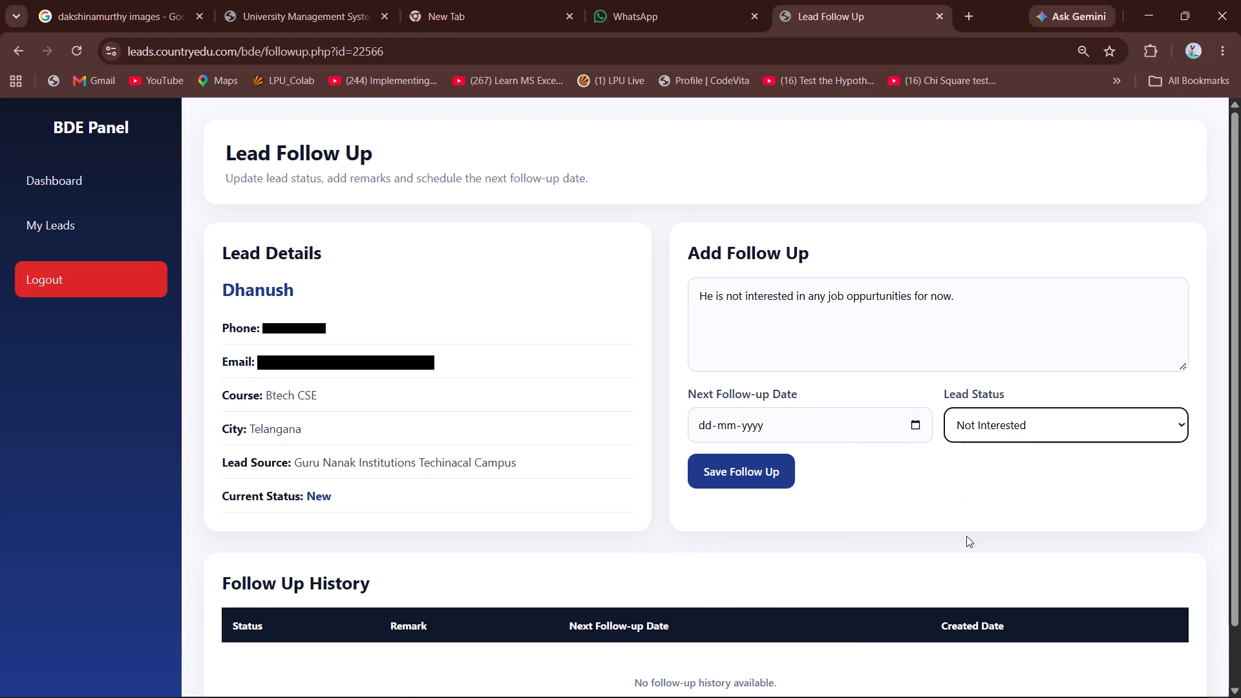
{"action": "scroll", "coordinate": [966, 536], "scroll_direction": "down", "scroll_amount": 2}
{"action": "scroll", "coordinate": [1119, 458], "scroll_direction": "down", "scroll_amount": 1}
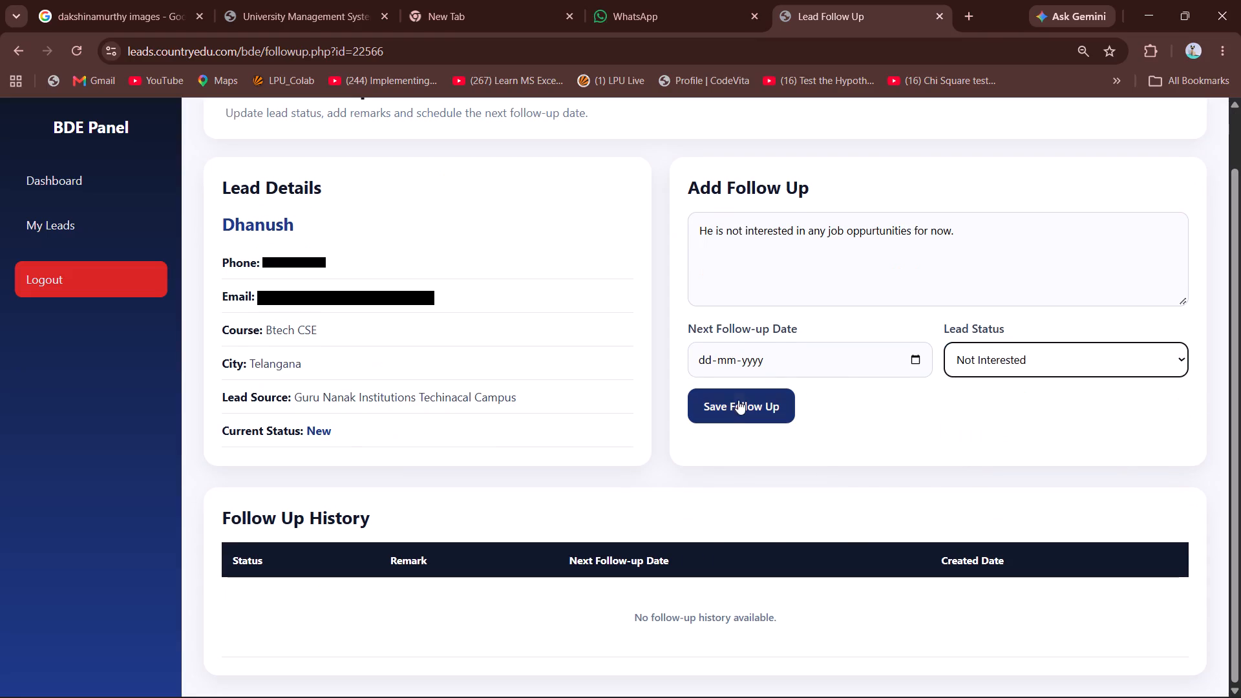
{"action": "left_click", "coordinate": [741, 401]}
{"action": "scroll", "coordinate": [539, 442], "scroll_direction": "down", "scroll_amount": 2}
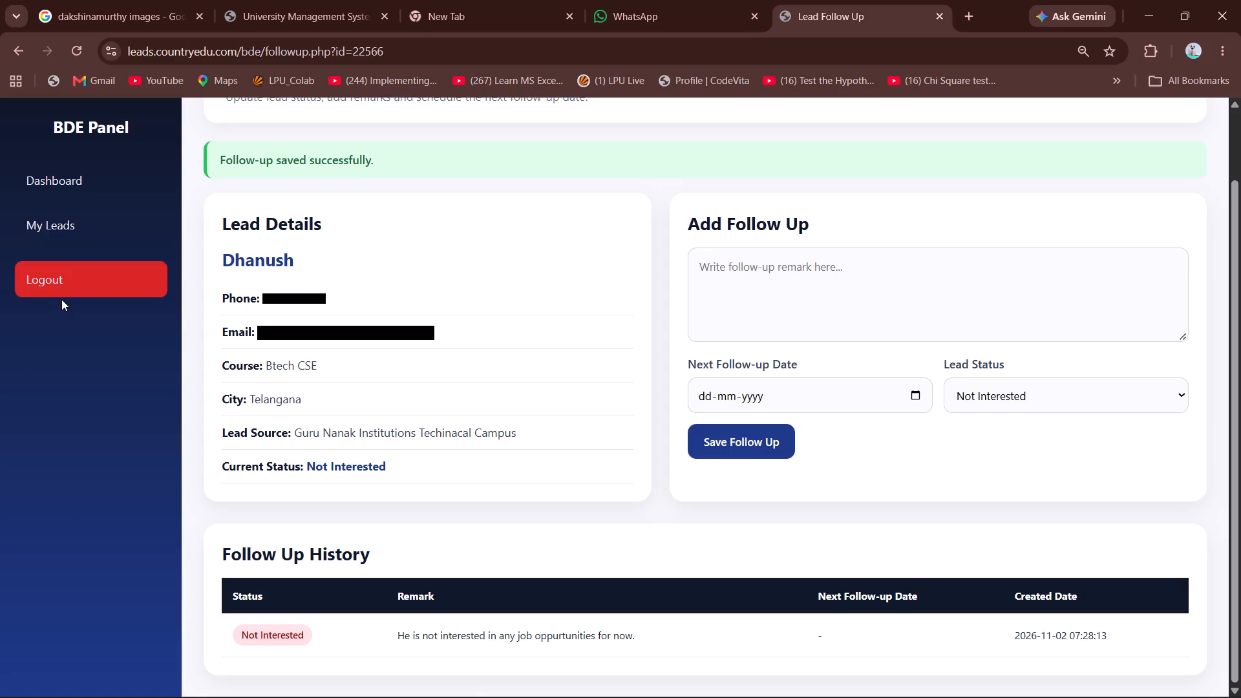
Return to the assigned leads page and its blank manual lead form.
{"action": "left_click", "coordinate": [98, 225]}
{"action": "scroll", "coordinate": [449, 376], "scroll_direction": "down", "scroll_amount": 1}
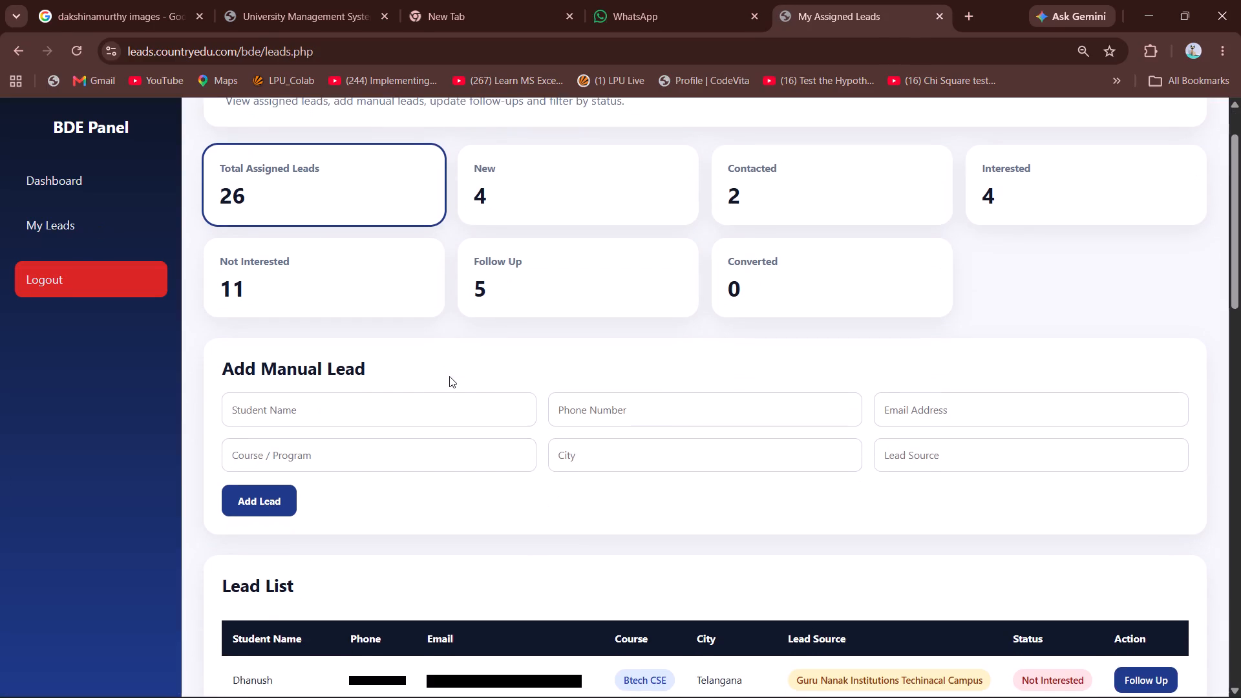
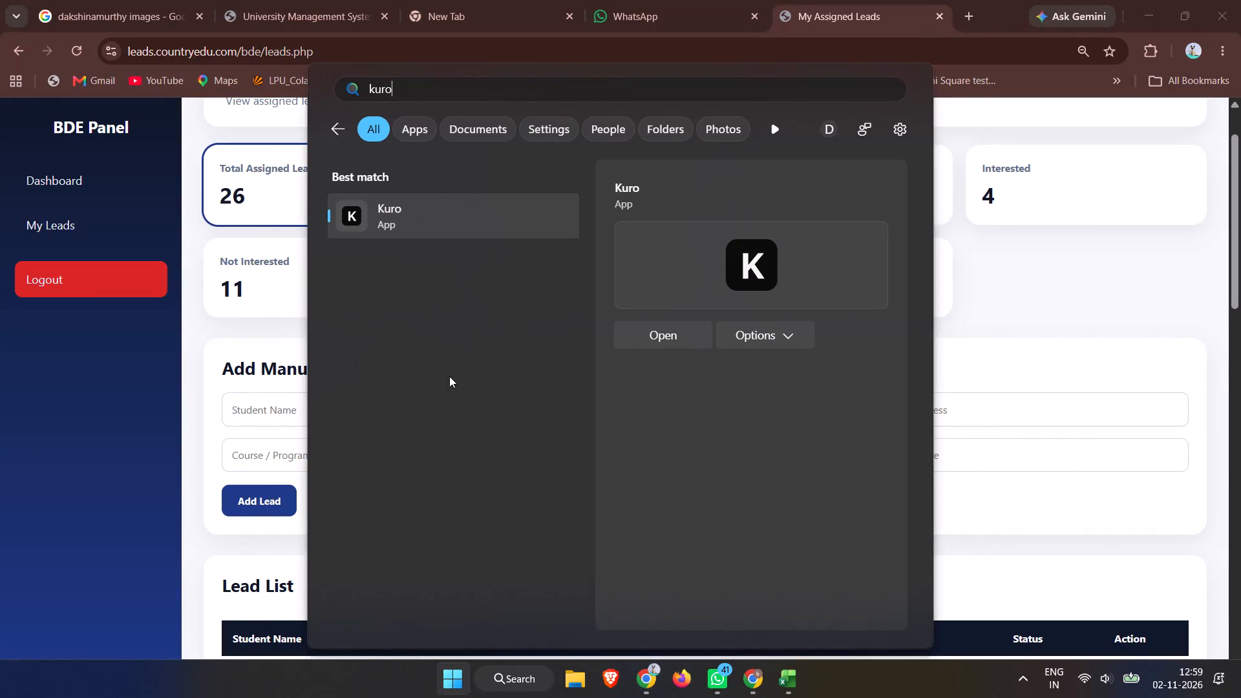
Launch the Kuro app found by the system search.
{"action": "key", "text": "Return"}
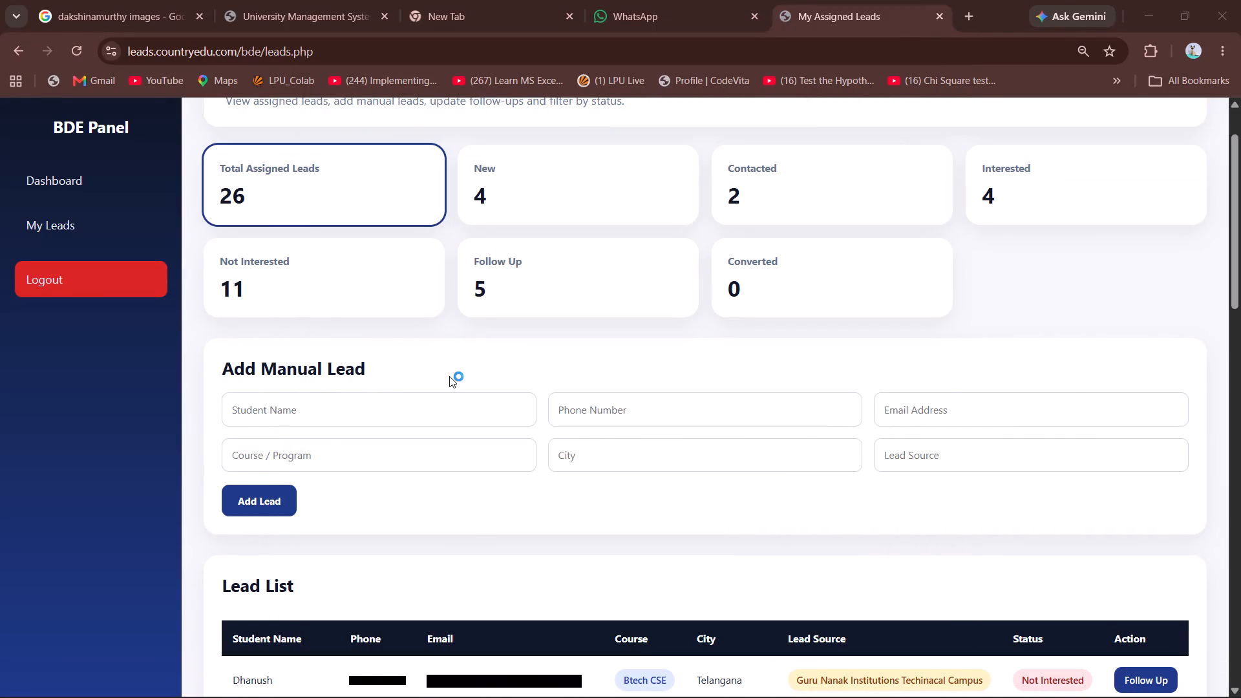
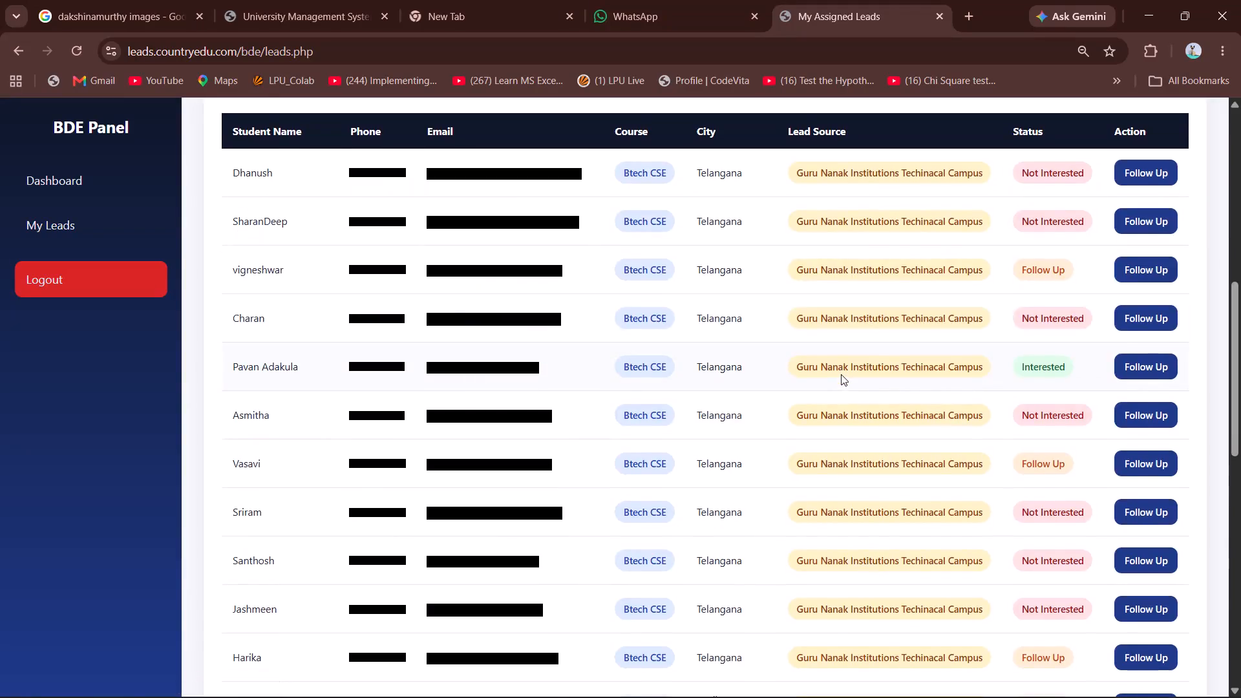
Review the assigned-lead status summary and the statuses of the students in the lead list.
{"action": "scroll", "coordinate": [841, 374], "scroll_direction": "up", "scroll_amount": 4}
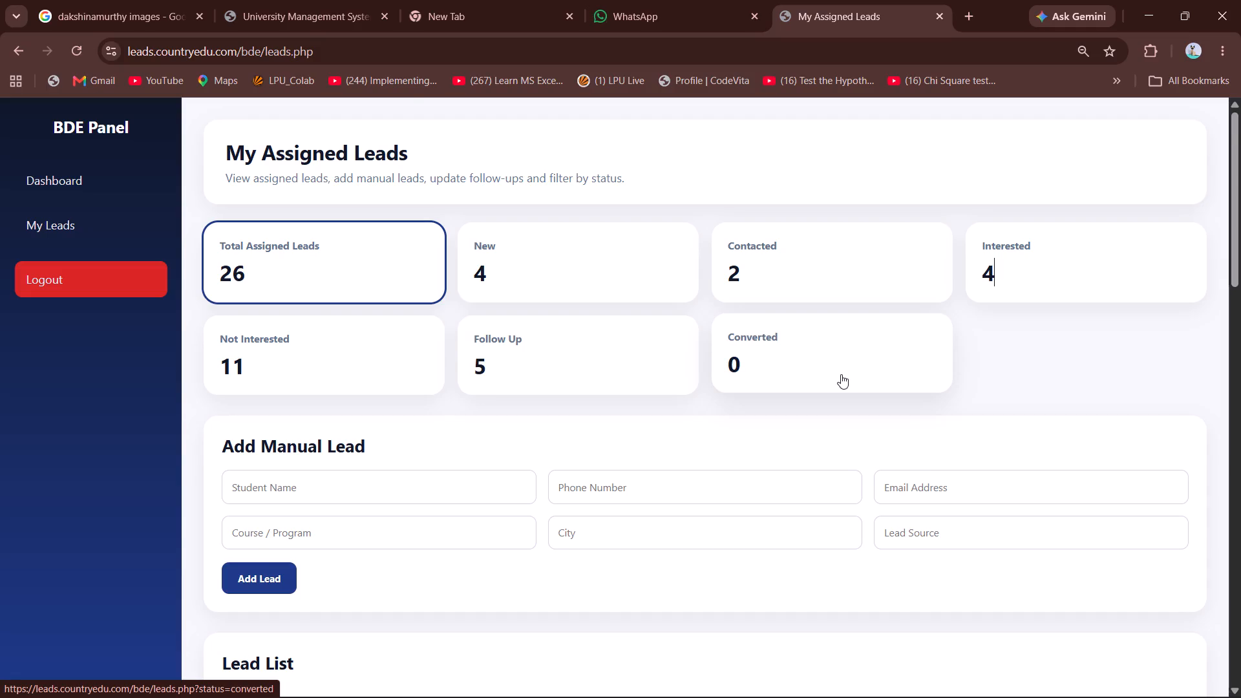
{"action": "scroll", "coordinate": [841, 374], "scroll_direction": "down", "scroll_amount": 1}
{"action": "scroll", "coordinate": [841, 374], "scroll_direction": "up", "scroll_amount": 1}
{"action": "scroll", "coordinate": [1001, 385], "scroll_direction": "down", "scroll_amount": 3}
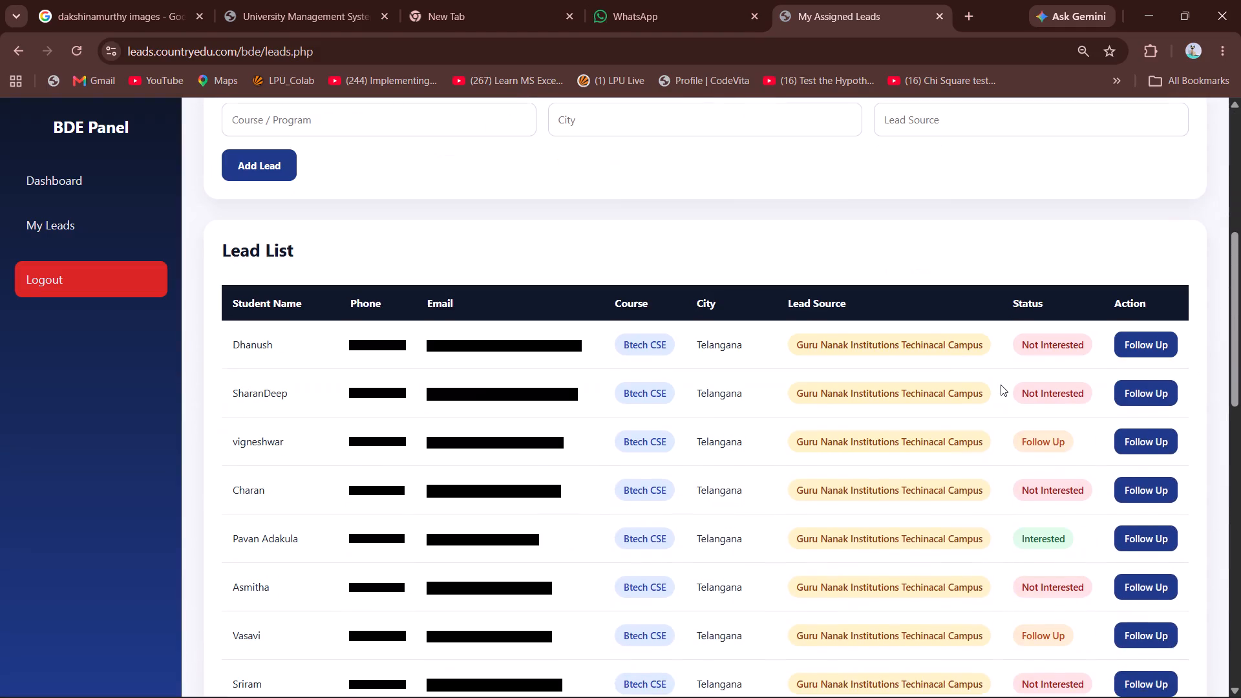
{"action": "scroll", "coordinate": [1001, 385], "scroll_direction": "down", "scroll_amount": 1}
{"action": "scroll", "coordinate": [834, 421], "scroll_direction": "down", "scroll_amount": 1}
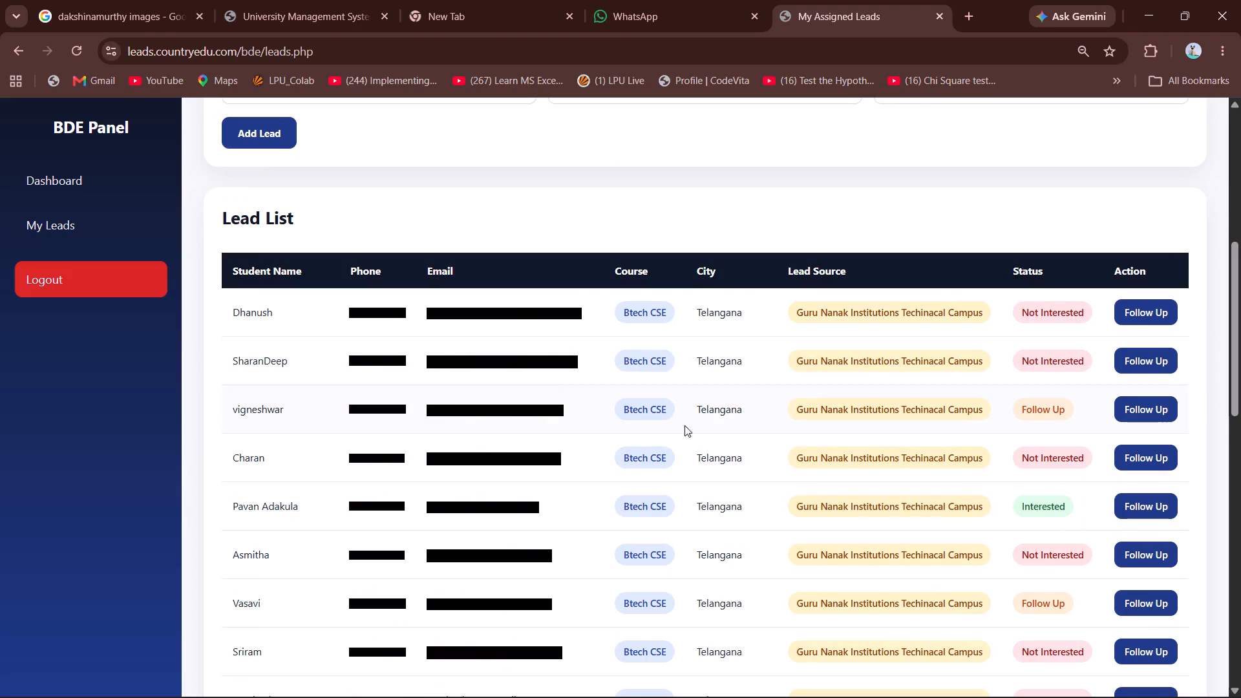
Open SharanDeep's follow-up and enter the remark "He had not lifted my call i need to call him later.".
{"action": "left_click", "coordinate": [1124, 363]}
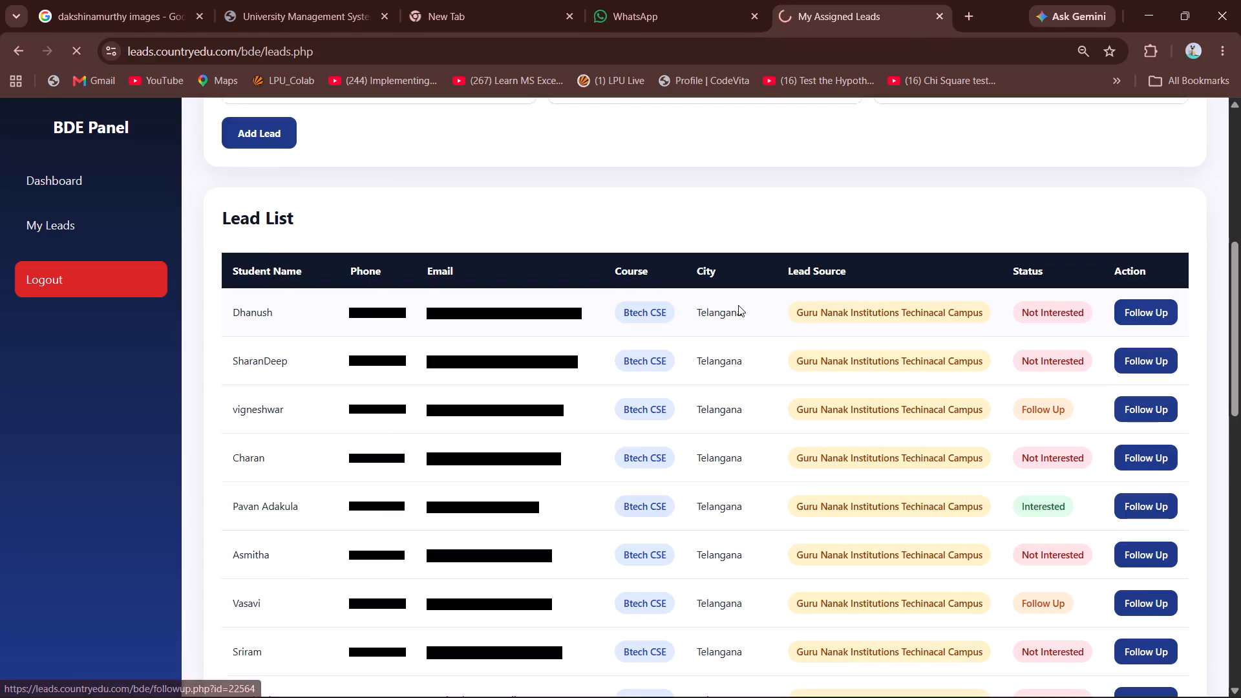
{"action": "left_click", "coordinate": [742, 287]}
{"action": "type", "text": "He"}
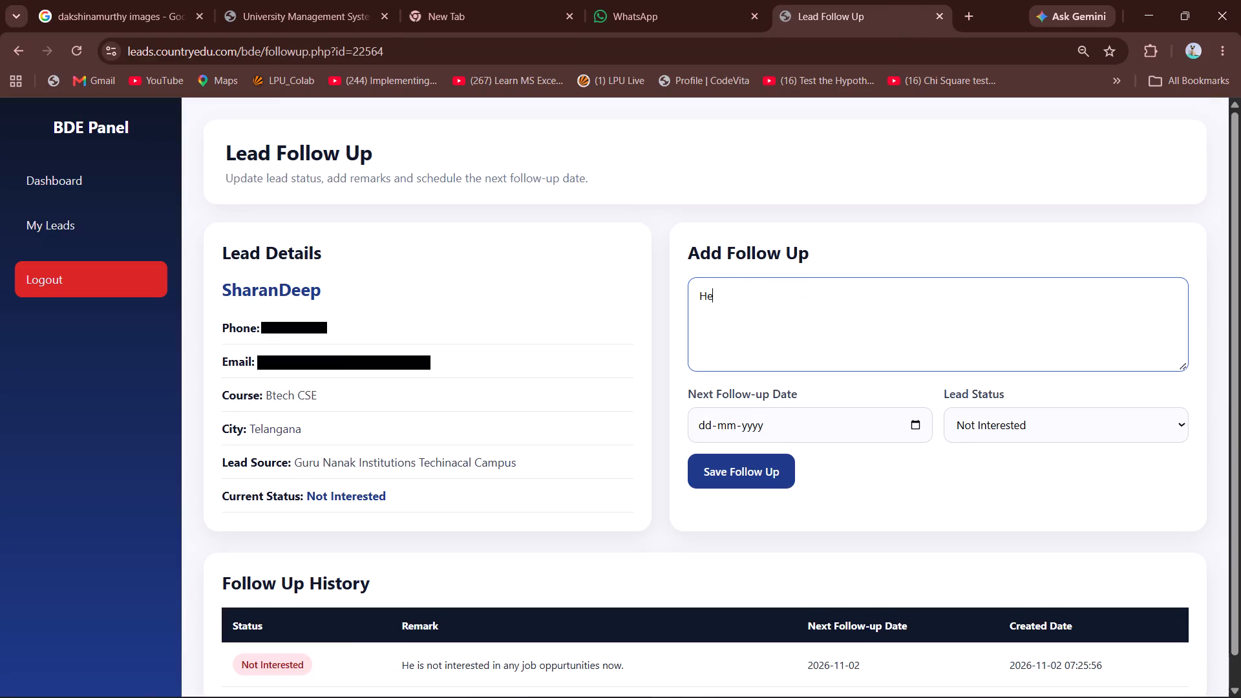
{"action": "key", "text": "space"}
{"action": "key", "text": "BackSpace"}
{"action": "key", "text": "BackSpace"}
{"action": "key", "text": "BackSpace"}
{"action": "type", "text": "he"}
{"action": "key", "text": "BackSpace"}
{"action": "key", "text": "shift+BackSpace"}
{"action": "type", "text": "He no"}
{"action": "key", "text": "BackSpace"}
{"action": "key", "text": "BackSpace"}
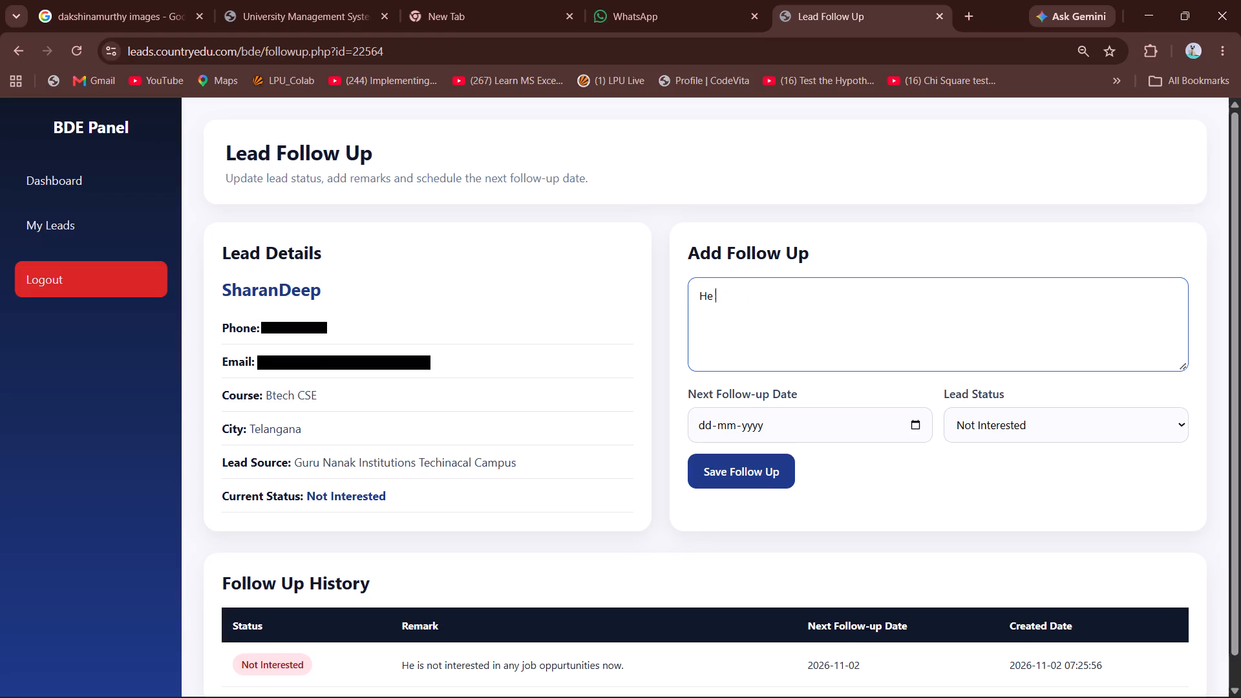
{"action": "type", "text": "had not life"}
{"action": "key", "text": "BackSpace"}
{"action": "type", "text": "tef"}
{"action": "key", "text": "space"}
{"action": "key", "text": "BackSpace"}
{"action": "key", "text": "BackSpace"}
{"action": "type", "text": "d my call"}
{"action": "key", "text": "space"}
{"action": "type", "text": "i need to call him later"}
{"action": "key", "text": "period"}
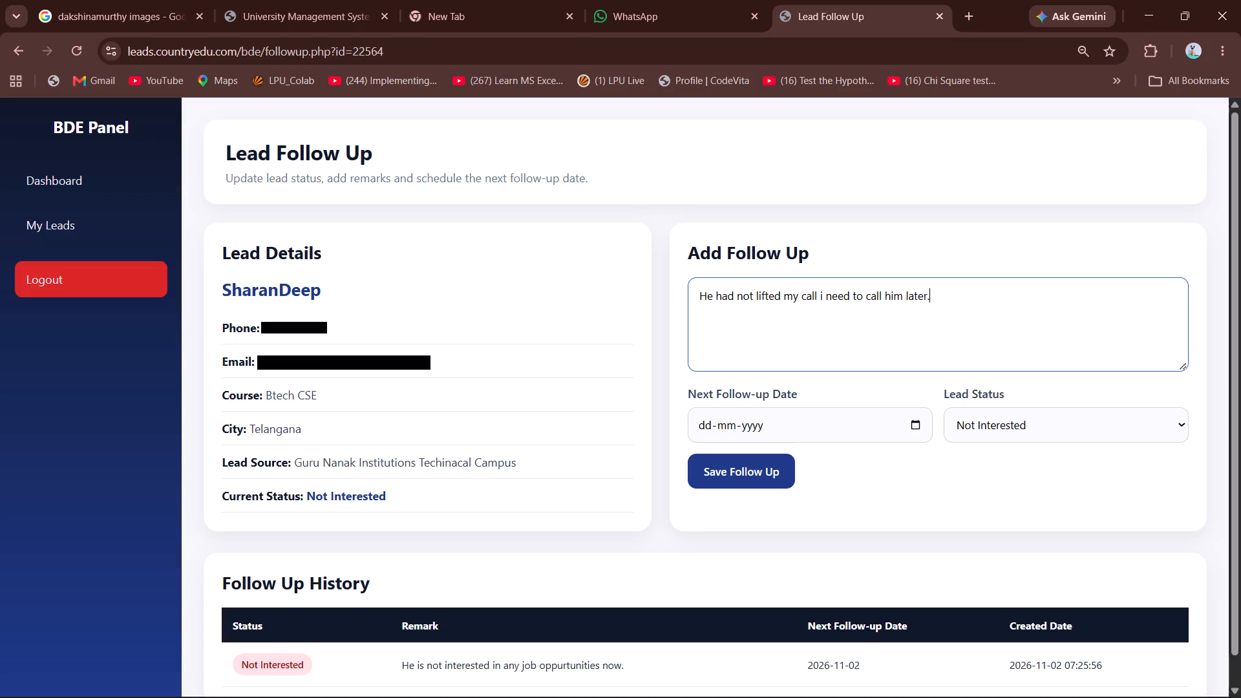
Set the next follow-up date to 02-11-2026 and the lead status to Follow Up Again, and save the follow-up.
{"action": "left_click", "coordinate": [915, 425]}
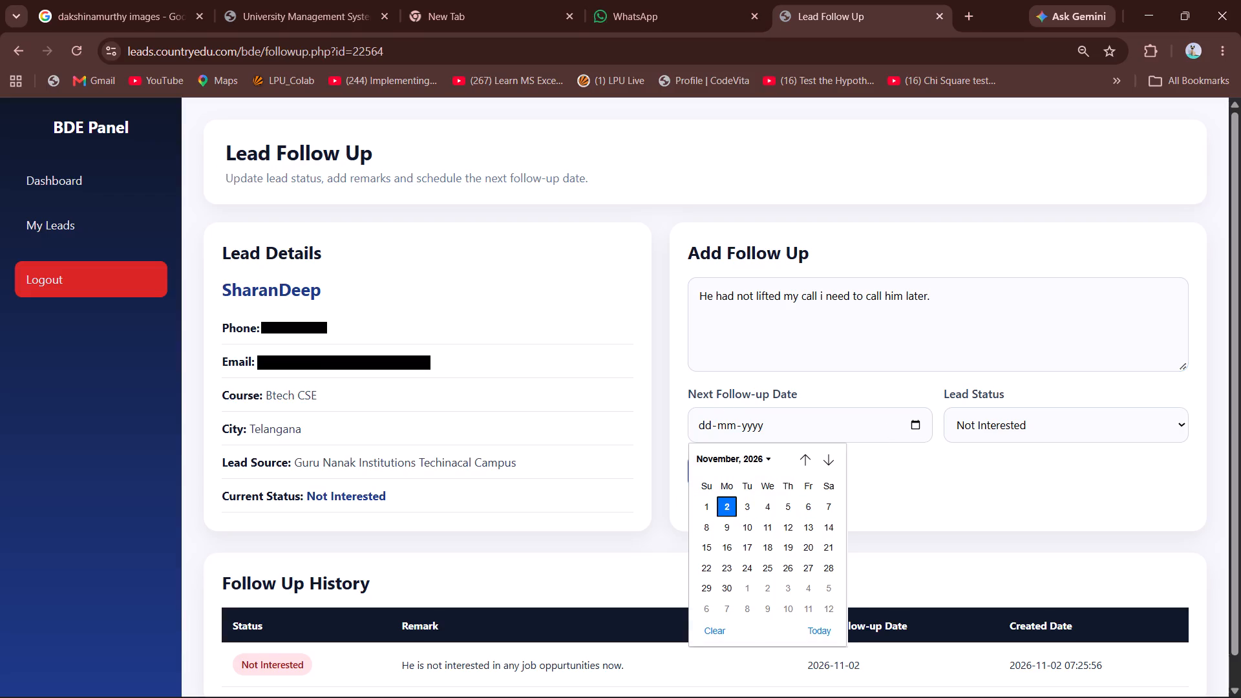
{"action": "left_click", "coordinate": [823, 625]}
{"action": "left_click", "coordinate": [1006, 420]}
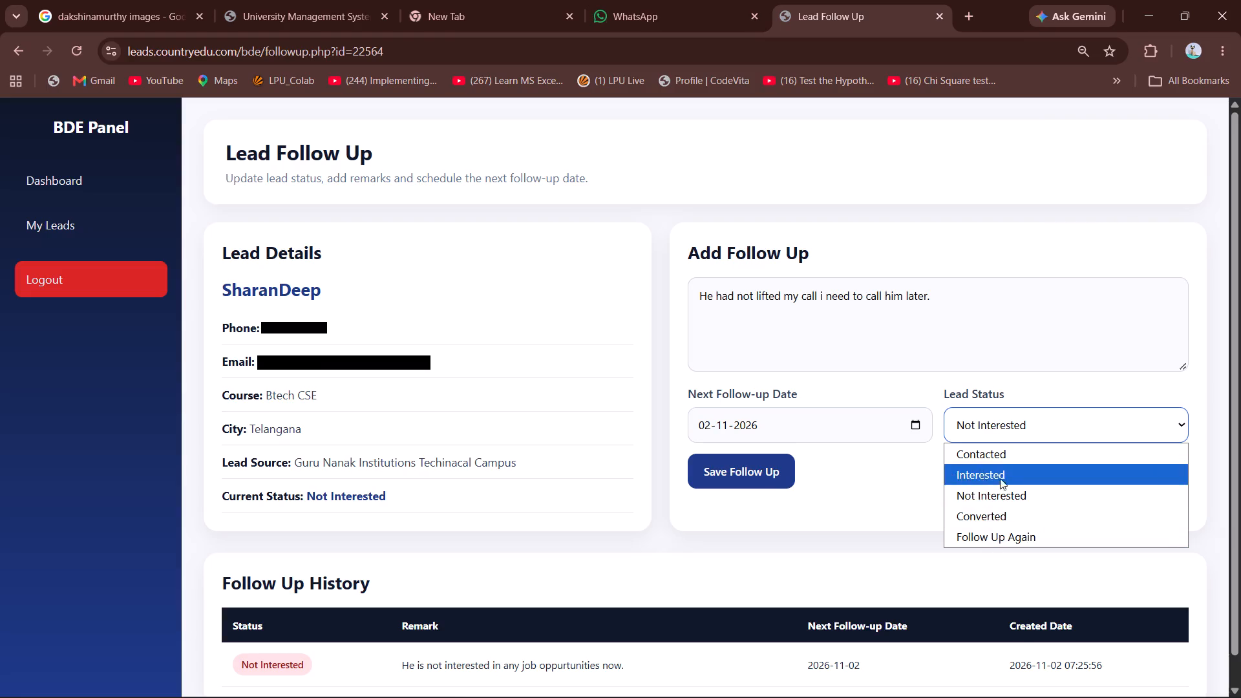
{"action": "left_click", "coordinate": [992, 538]}
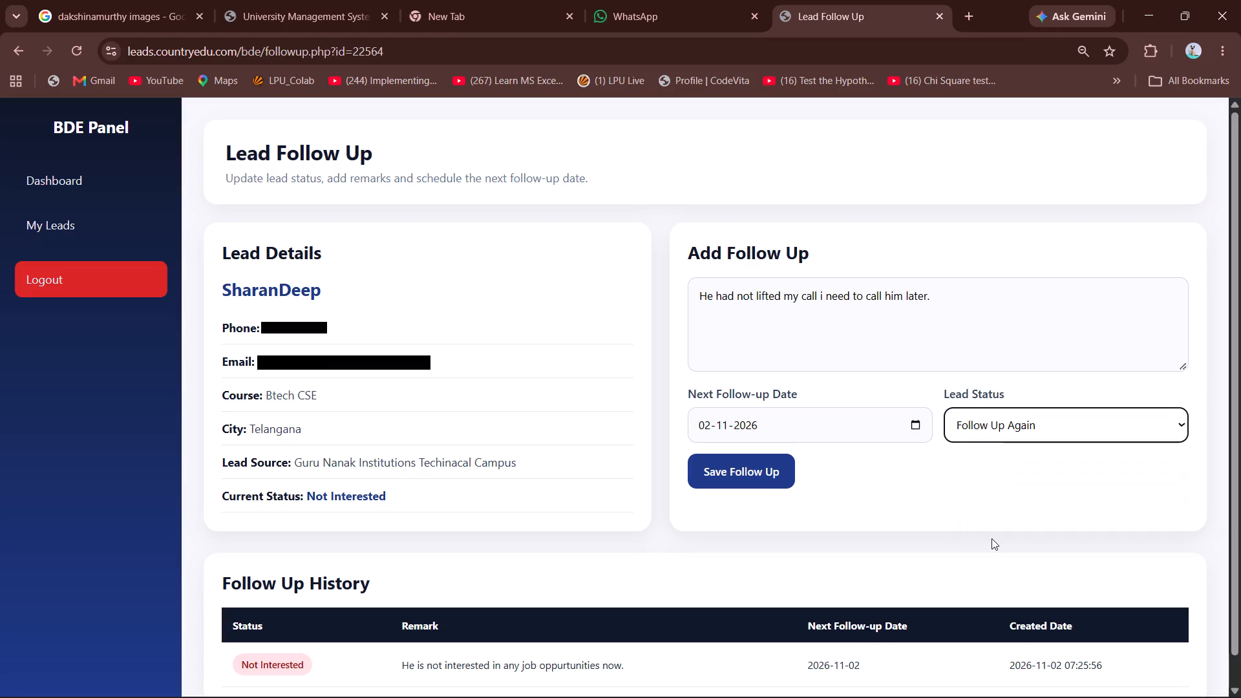
{"action": "left_click", "coordinate": [769, 462]}
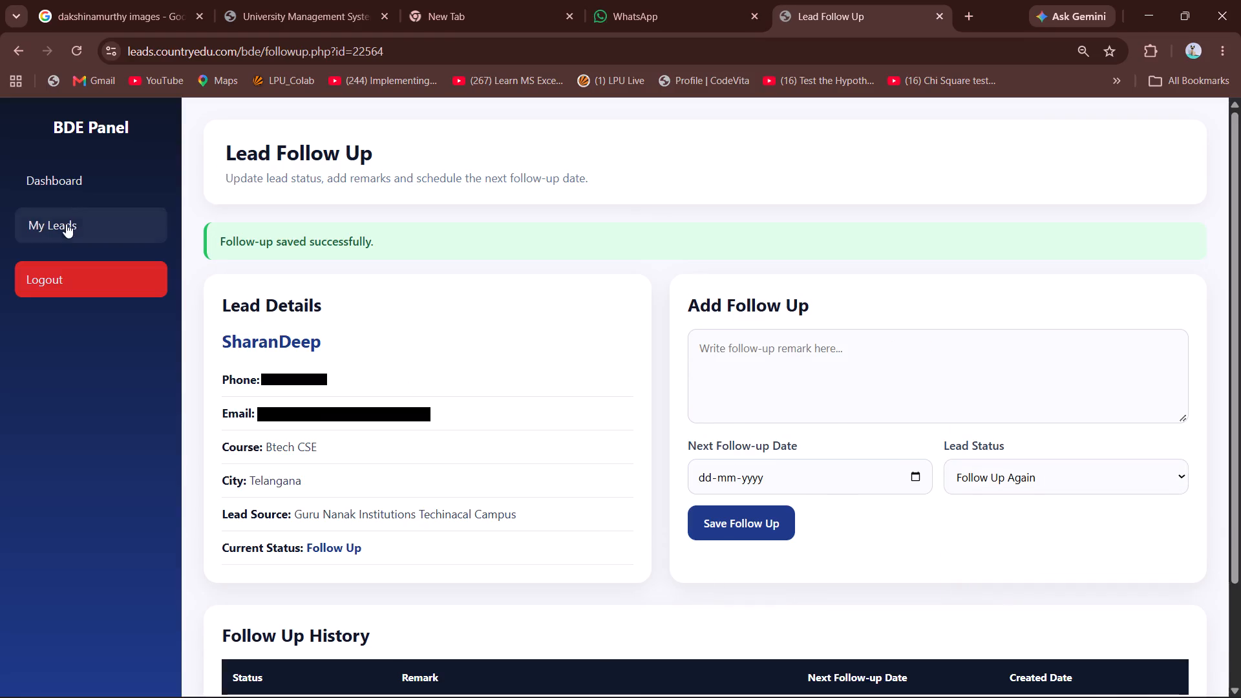
Return to the assigned leads and enter the student's name for a new manual lead.
{"action": "left_click", "coordinate": [65, 223]}
{"action": "left_click", "coordinate": [312, 492]}
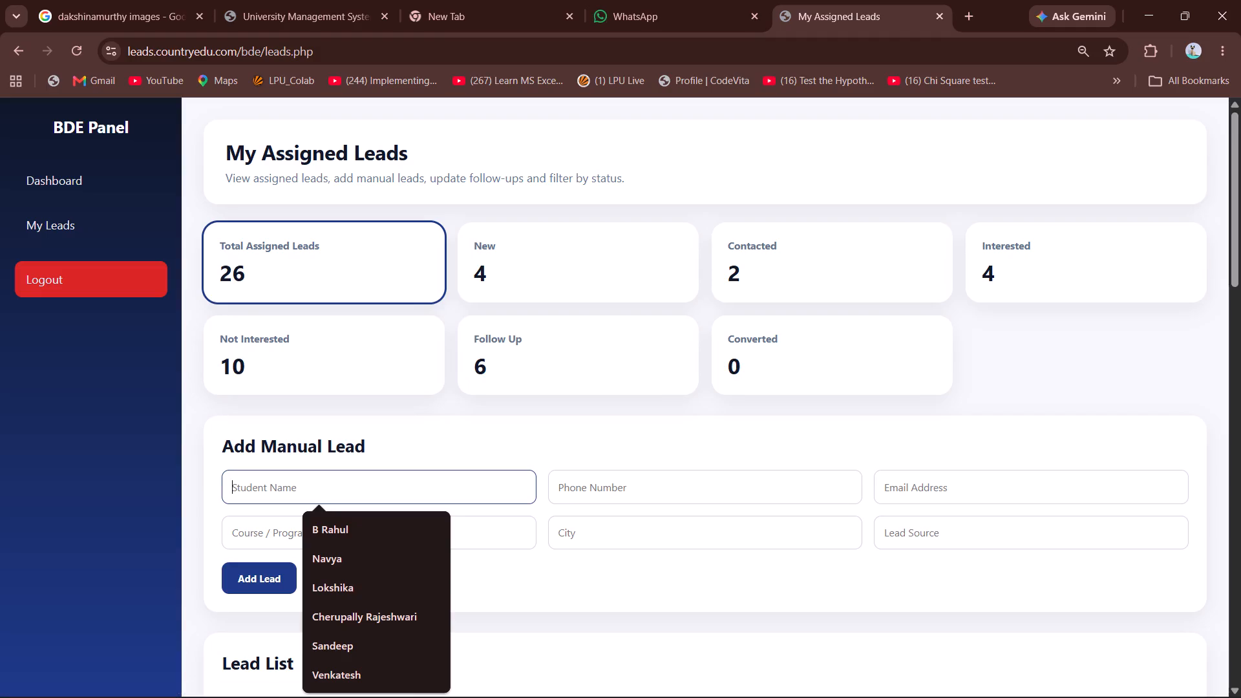
{"action": "scroll", "coordinate": [312, 492], "scroll_direction": "down", "scroll_amount": 1}
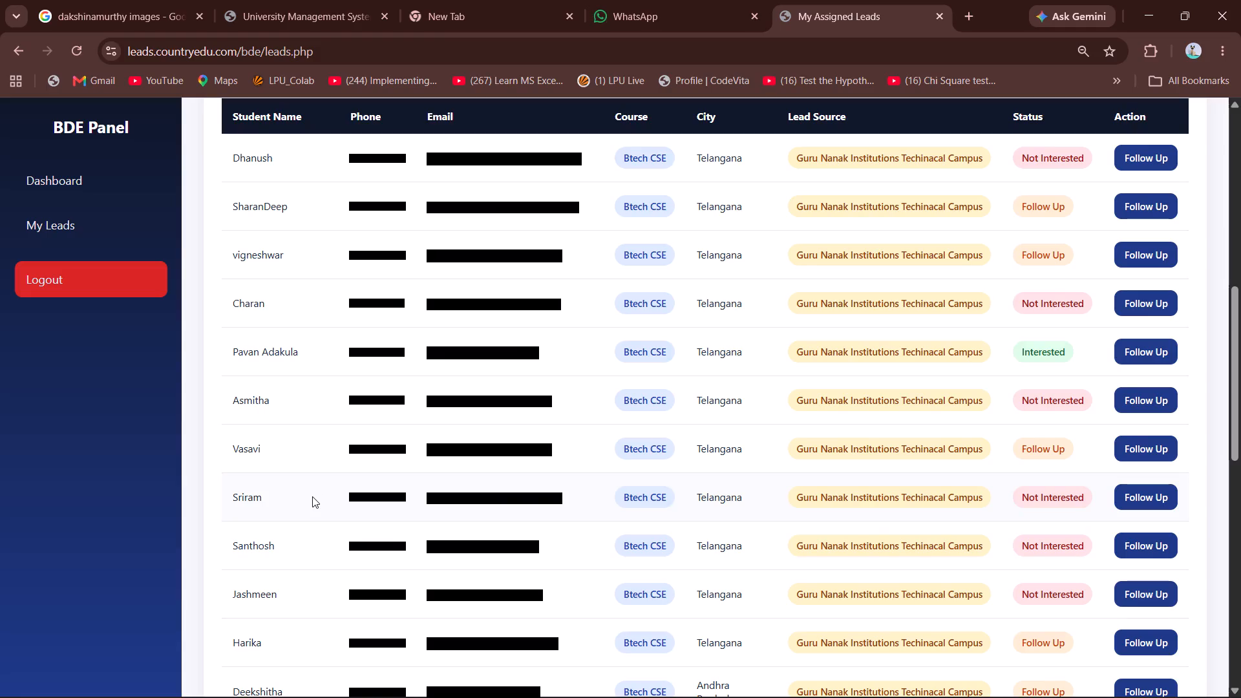
{"action": "scroll", "coordinate": [312, 496], "scroll_direction": "up", "scroll_amount": 5}
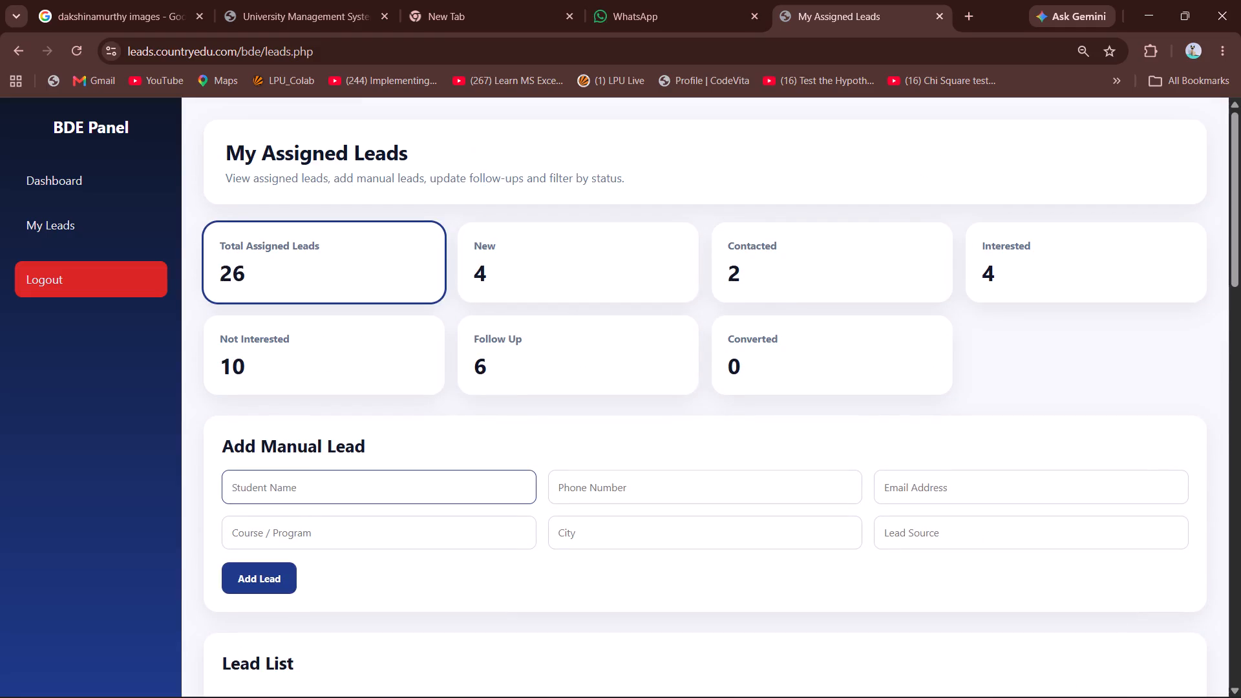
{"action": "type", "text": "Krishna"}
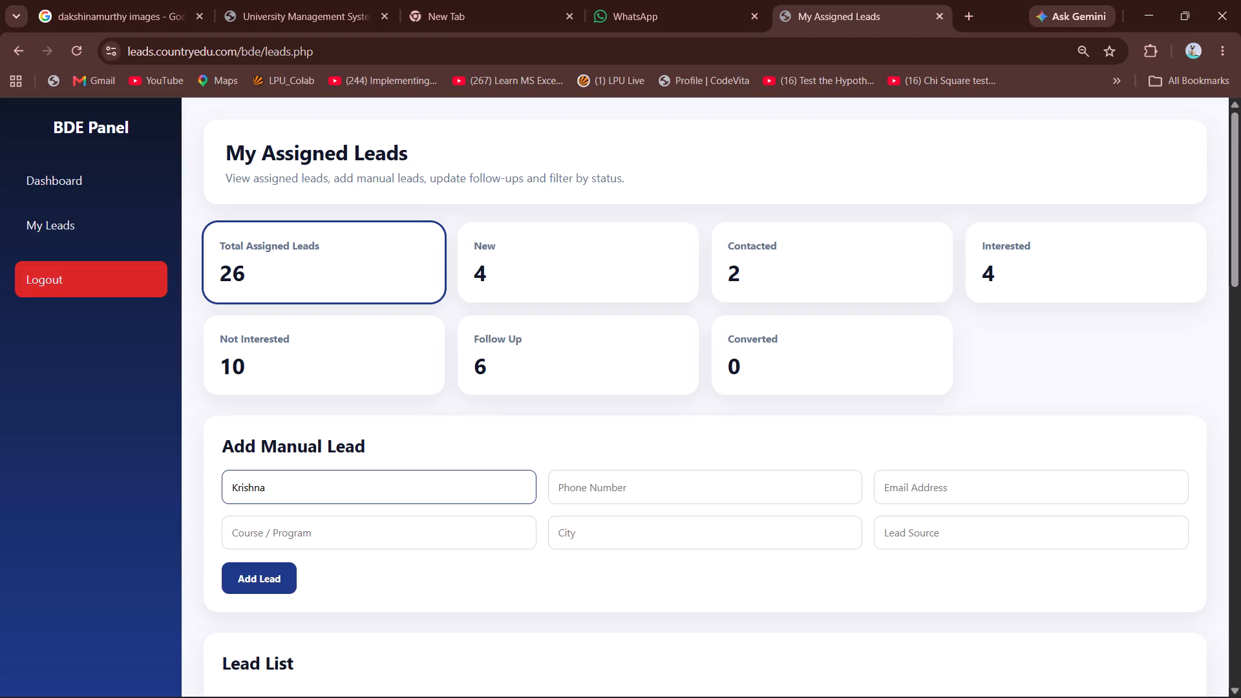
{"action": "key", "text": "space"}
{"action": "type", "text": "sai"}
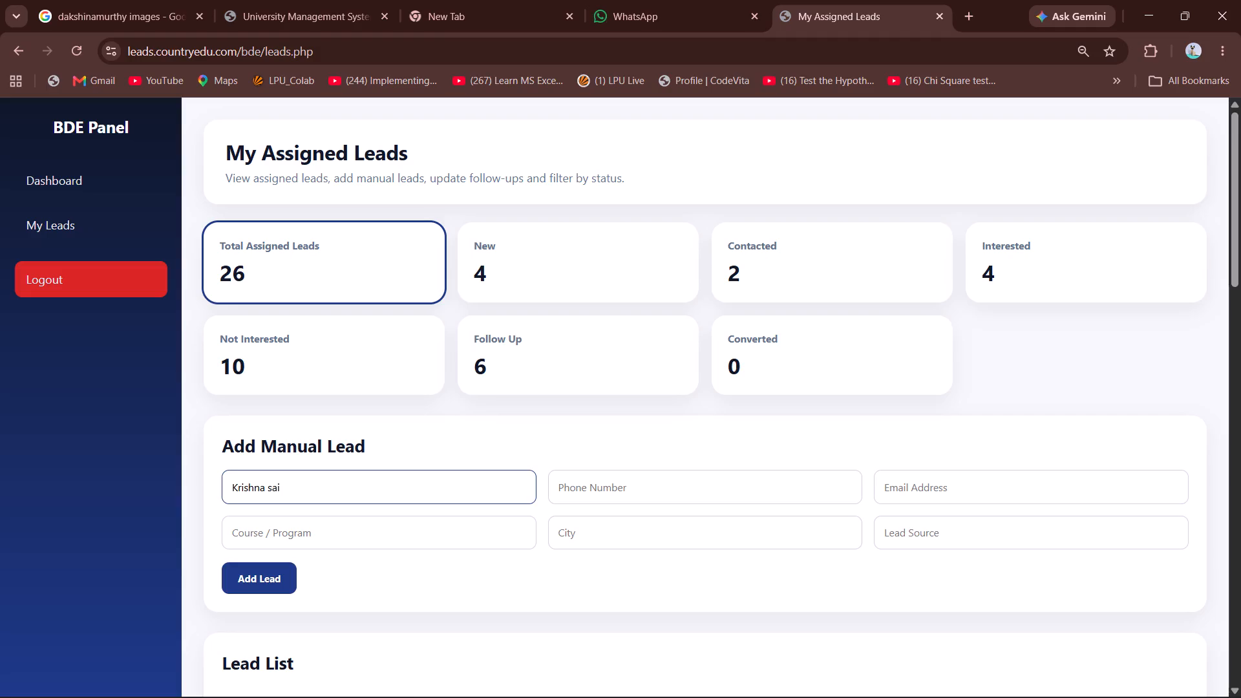
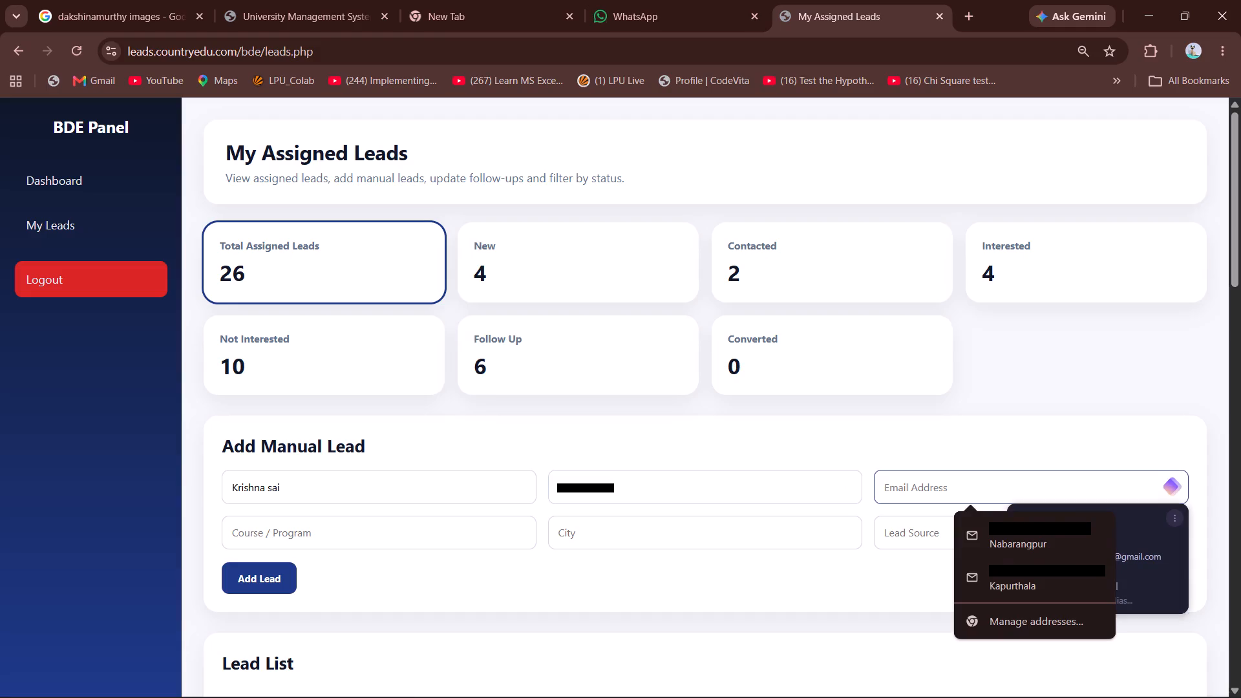
Enter the student's email address in the new manual lead's details.
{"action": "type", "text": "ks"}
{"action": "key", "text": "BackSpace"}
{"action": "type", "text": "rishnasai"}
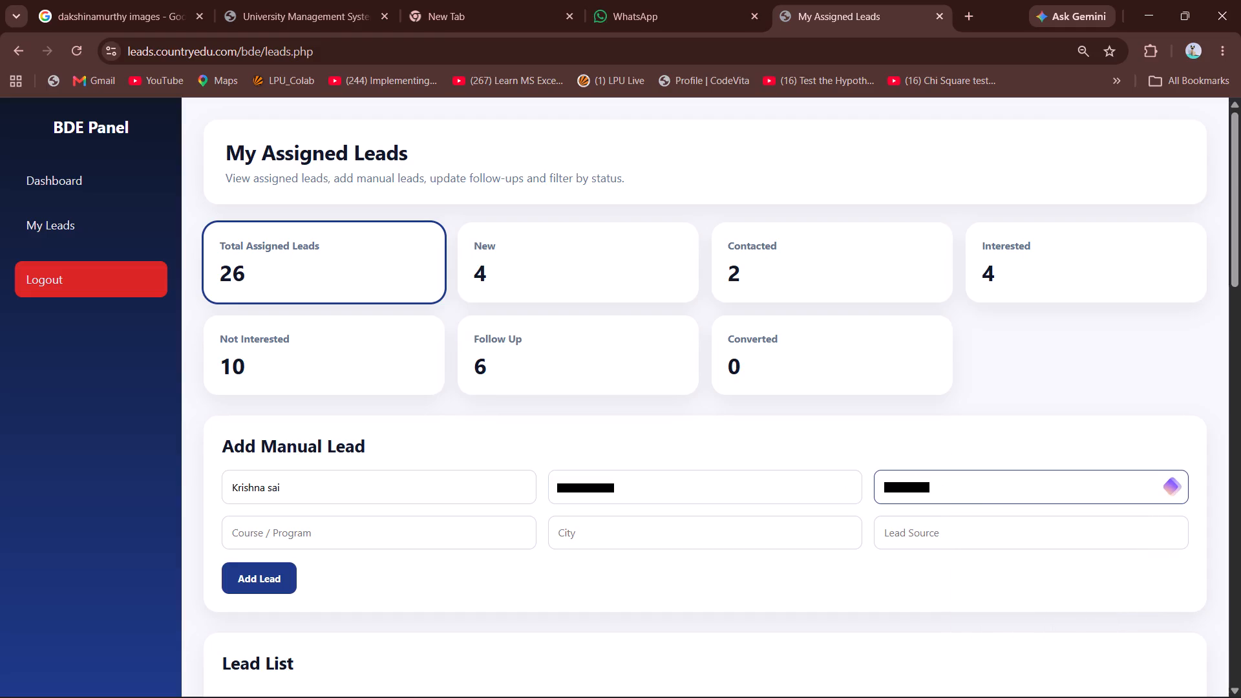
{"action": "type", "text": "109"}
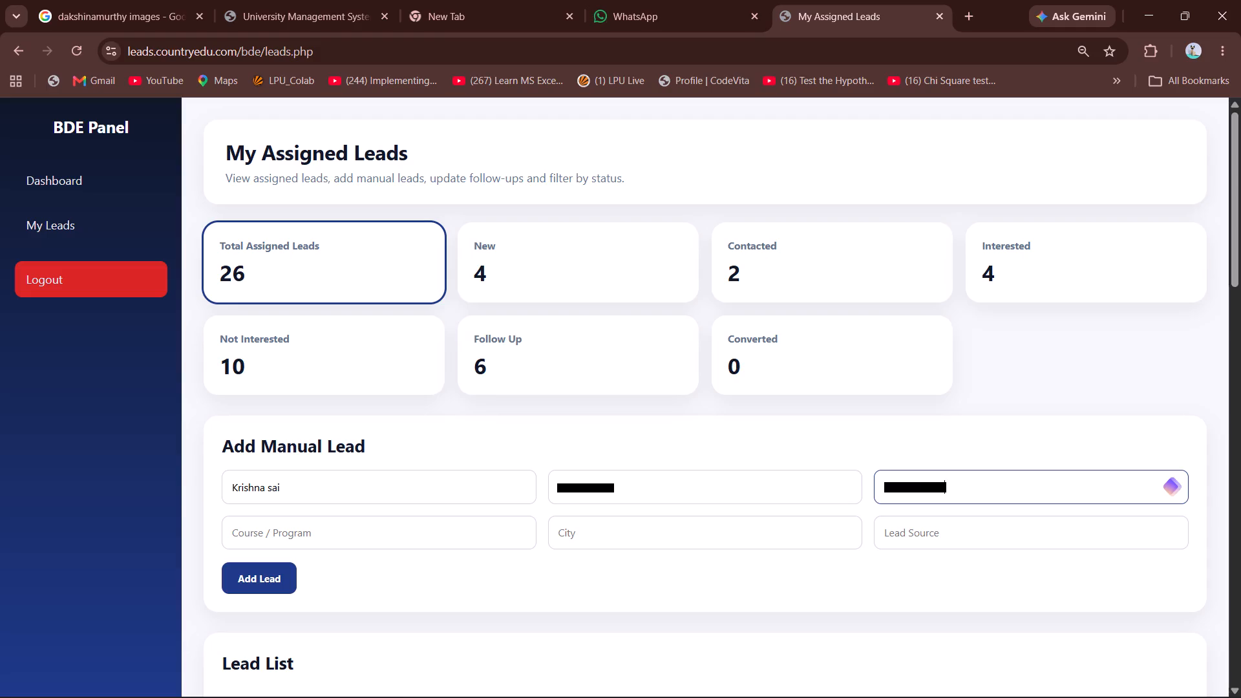
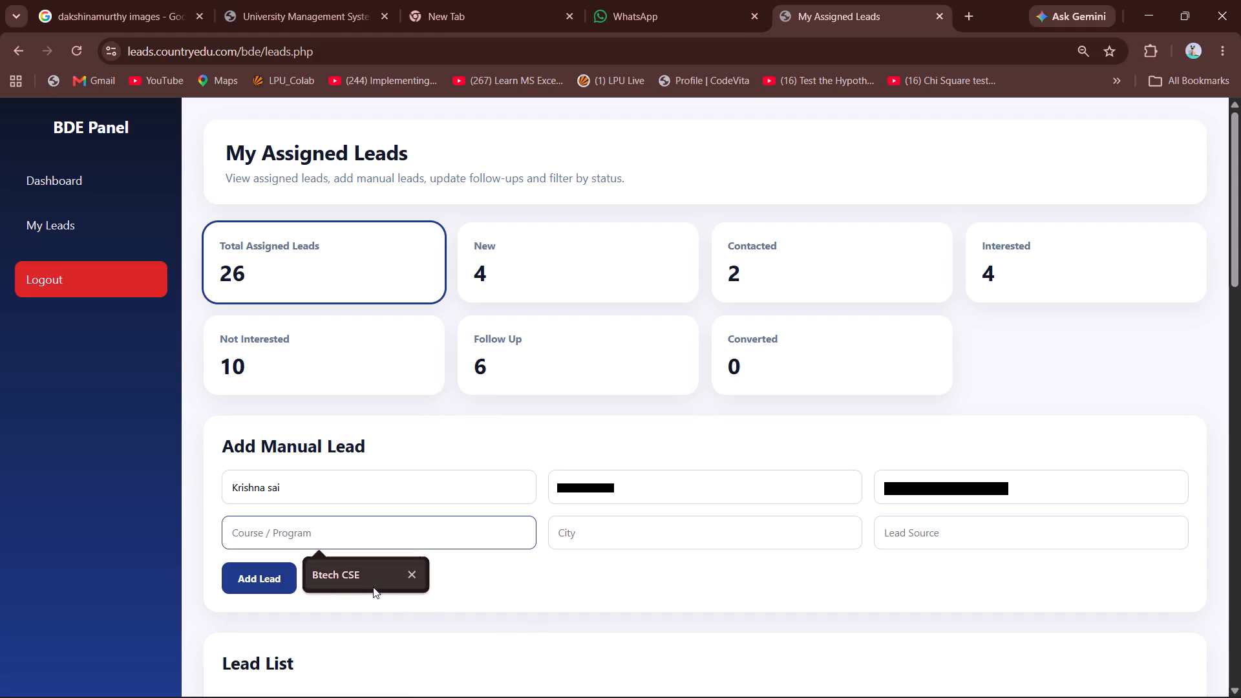
Complete the manual lead with course Btech CSE, city Telangana and lead source Guru Nanak Institutions Techinacal Campus, and add it.
{"action": "left_click", "coordinate": [372, 586]}
{"action": "left_click", "coordinate": [613, 537]}
{"action": "left_click", "coordinate": [612, 543]}
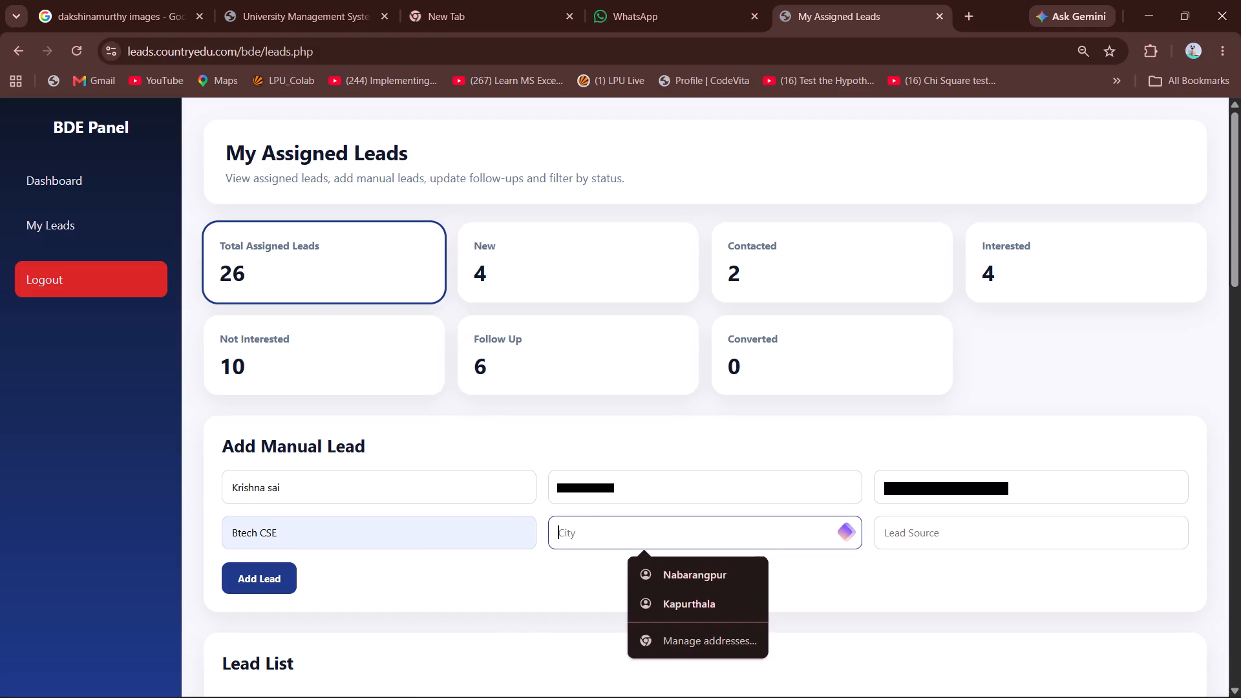
{"action": "type", "text": "telangana"}
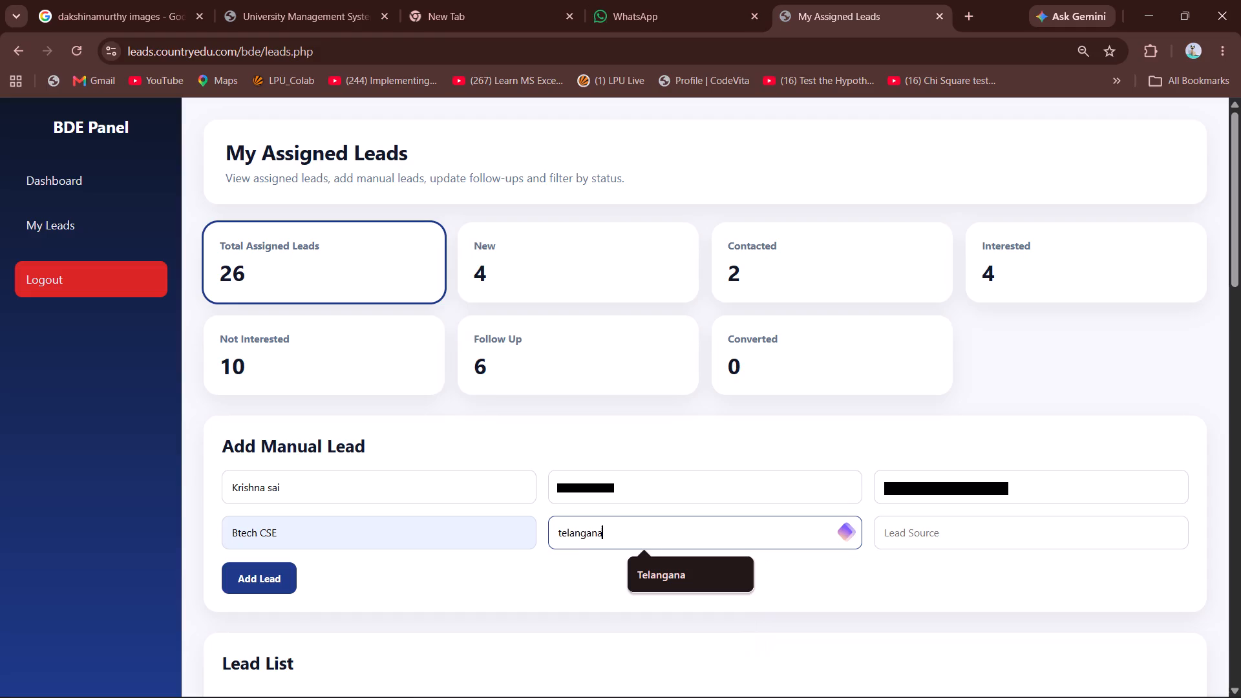
{"action": "left_click", "coordinate": [656, 569]}
{"action": "left_click", "coordinate": [905, 545]}
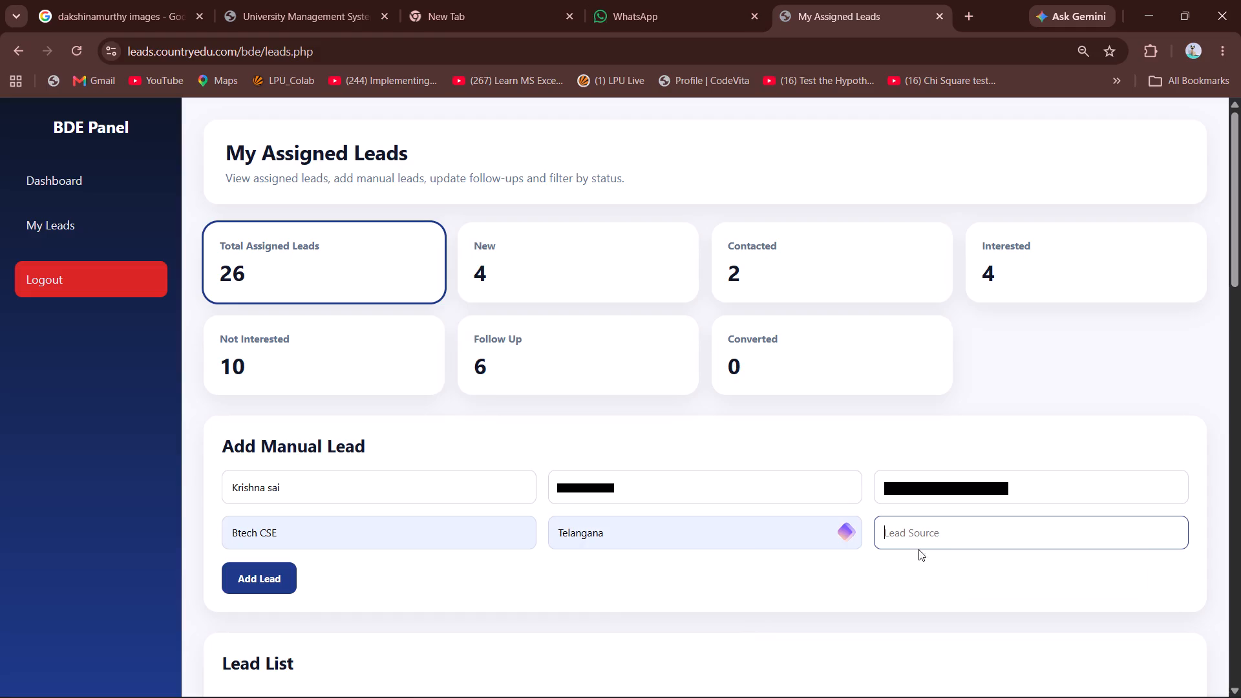
{"action": "left_click", "coordinate": [1004, 571]}
{"action": "scroll", "coordinate": [686, 540], "scroll_direction": "down", "scroll_amount": 1}
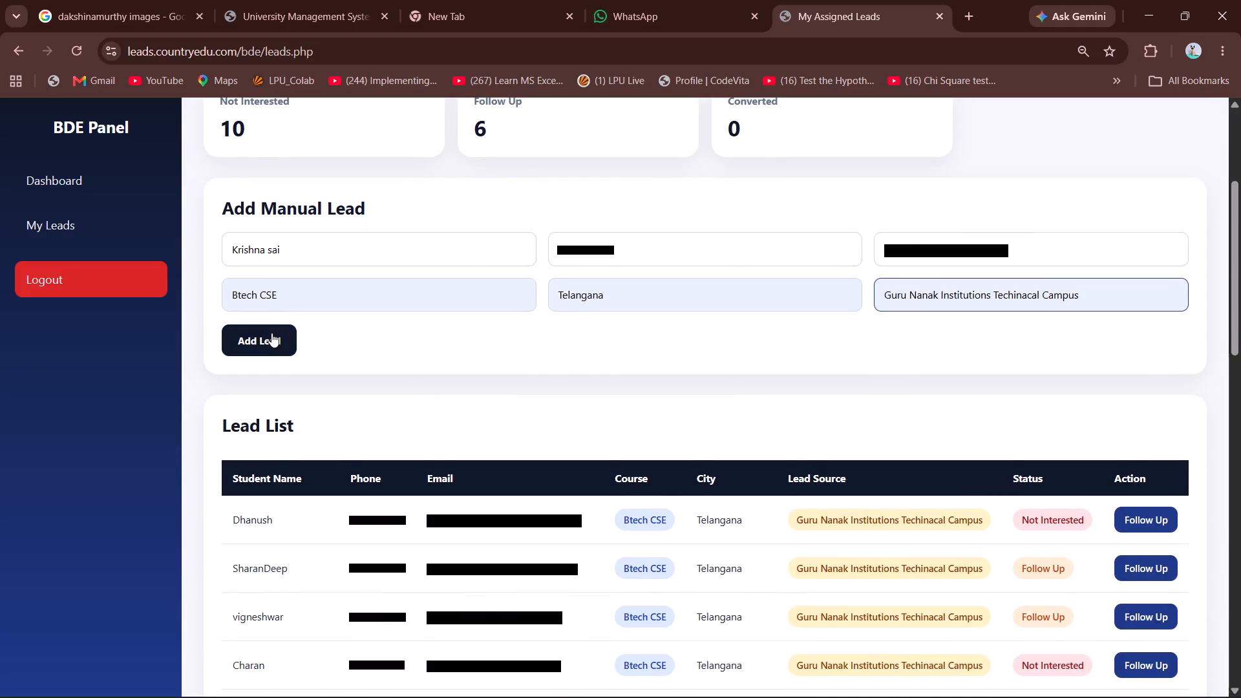
{"action": "left_click", "coordinate": [271, 333]}
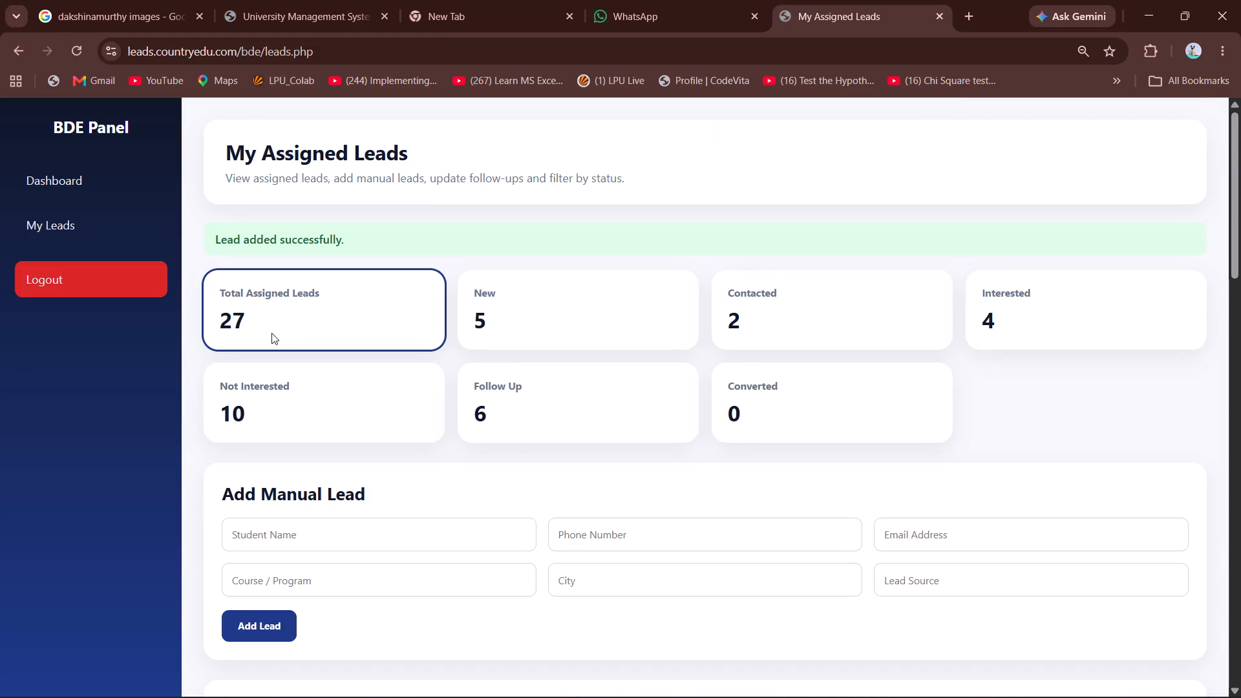
Open the follow-up page of the newly added lead with status New in the Lead List.
{"action": "scroll", "coordinate": [600, 407], "scroll_direction": "down", "scroll_amount": 2}
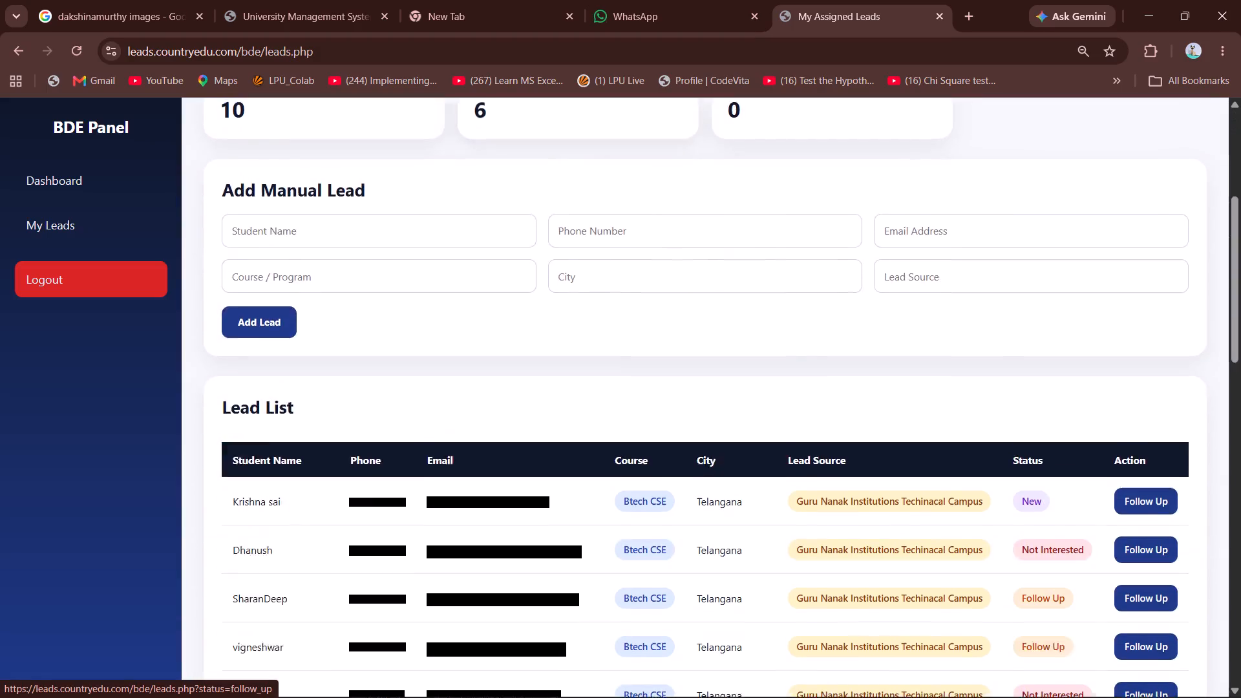
{"action": "scroll", "coordinate": [600, 407], "scroll_direction": "down", "scroll_amount": 1}
{"action": "scroll", "coordinate": [600, 407], "scroll_direction": "up", "scroll_amount": 2}
{"action": "scroll", "coordinate": [557, 499], "scroll_direction": "down", "scroll_amount": 2}
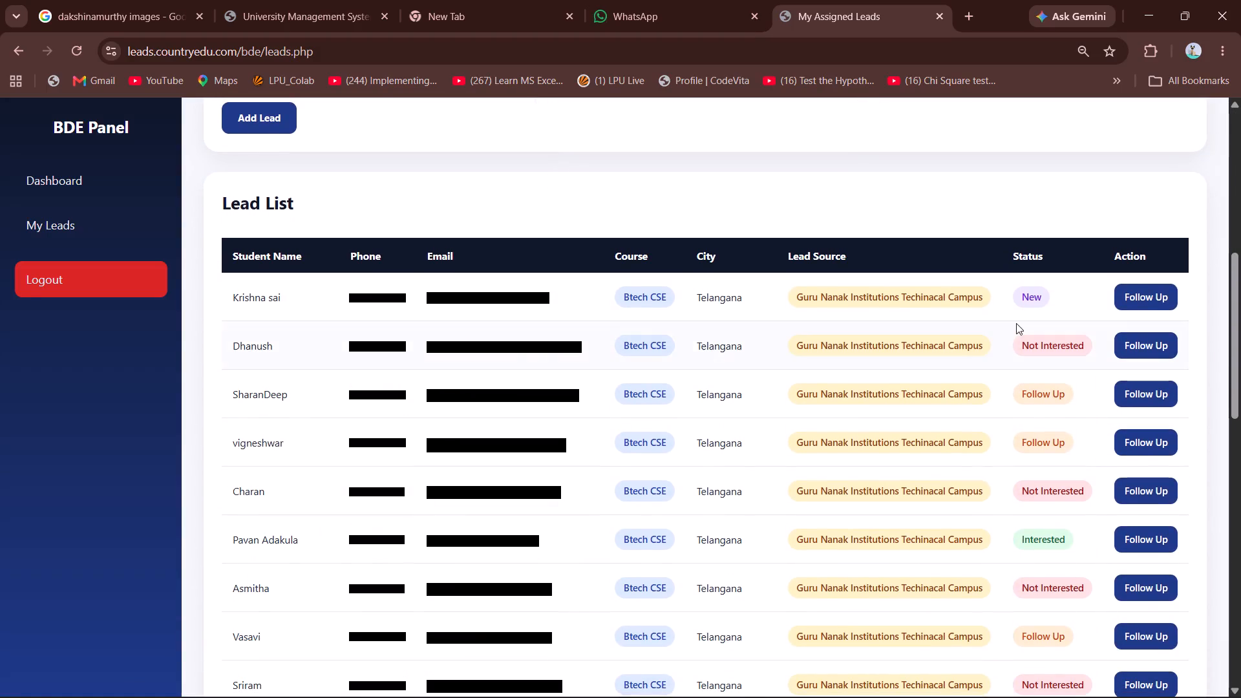
{"action": "left_click", "coordinate": [1132, 298]}
Write the follow-up remark "He said he will discuss with his parents and he will callback me after sometime.".
{"action": "left_click", "coordinate": [793, 288]}
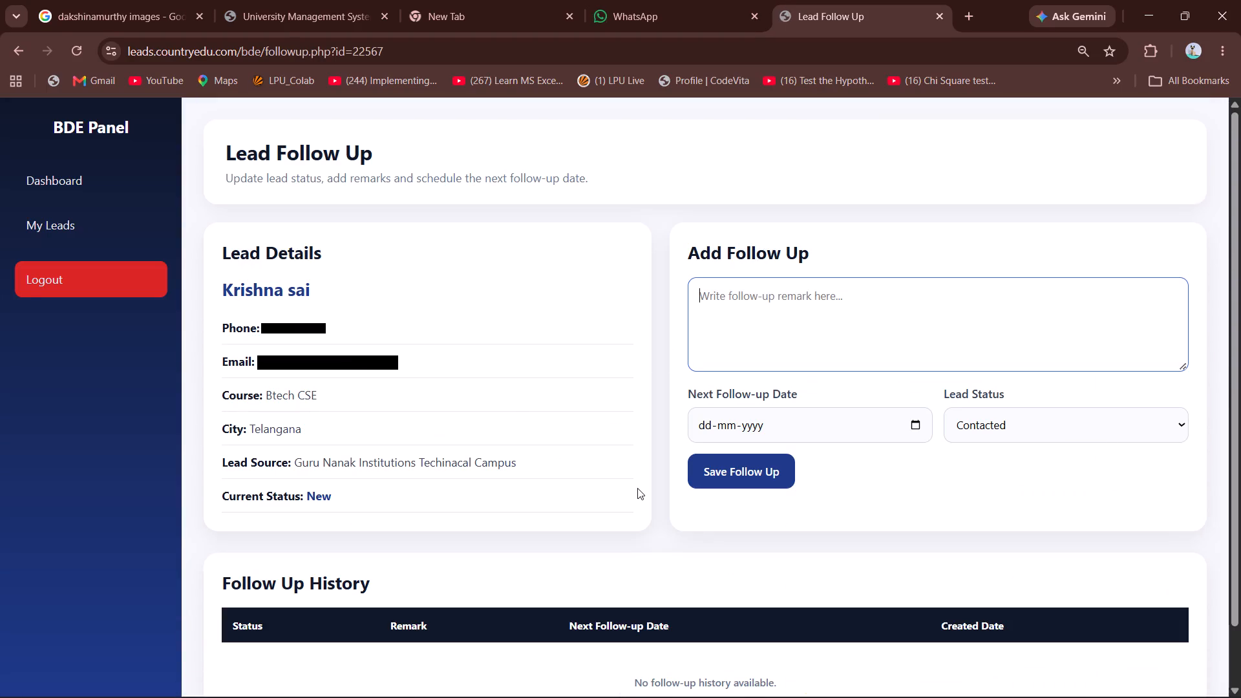
{"action": "type", "text": "he"}
{"action": "key", "text": "space"}
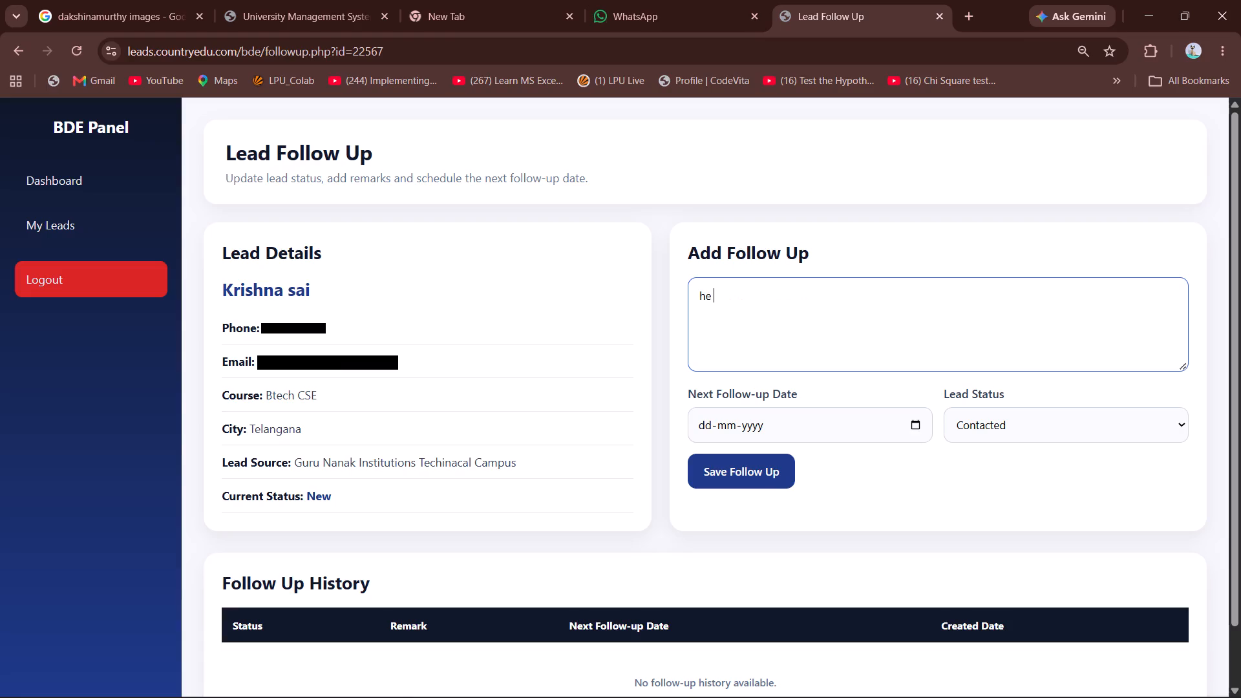
{"action": "key", "text": "BackSpace"}
{"action": "key", "text": "BackSpace"}
{"action": "key", "text": "BackSpace"}
{"action": "key", "text": "BackSpace"}
{"action": "type", "text": "HE s"}
{"action": "key", "text": "BackSpace"}
{"action": "key", "text": "BackSpace"}
{"action": "key", "text": "BackSpace"}
{"action": "type", "text": "e said he will discuss wo"}
{"action": "key", "text": "BackSpace"}
{"action": "type", "text": "oth"}
{"action": "key", "text": "BackSpace"}
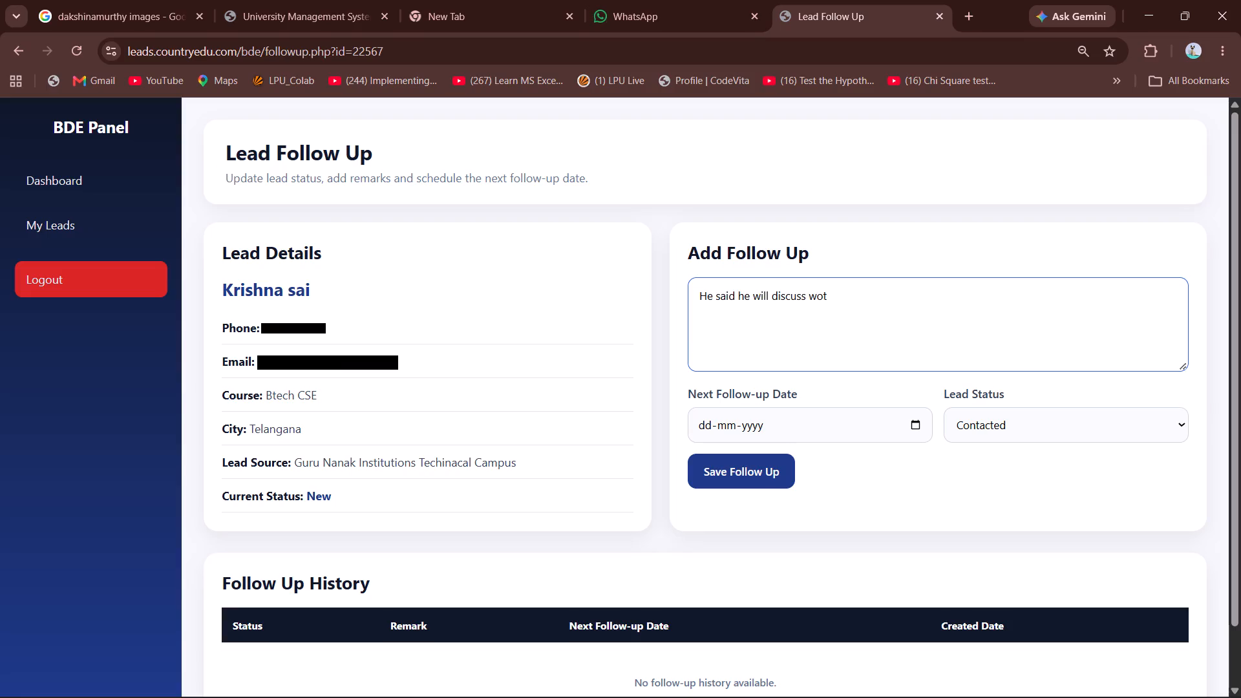
{"action": "key", "text": "BackSpace"}
{"action": "key", "text": "BackSpace"}
{"action": "type", "text": "ithh"}
{"action": "key", "text": "BackSpace"}
{"action": "key", "text": "space"}
{"action": "type", "text": "his pae"}
{"action": "key", "text": "BackSpace"}
{"action": "type", "text": "rents and"}
{"action": "key", "text": "space"}
{"action": "type", "text": "he will contach"}
{"action": "key", "text": "BackSpace"}
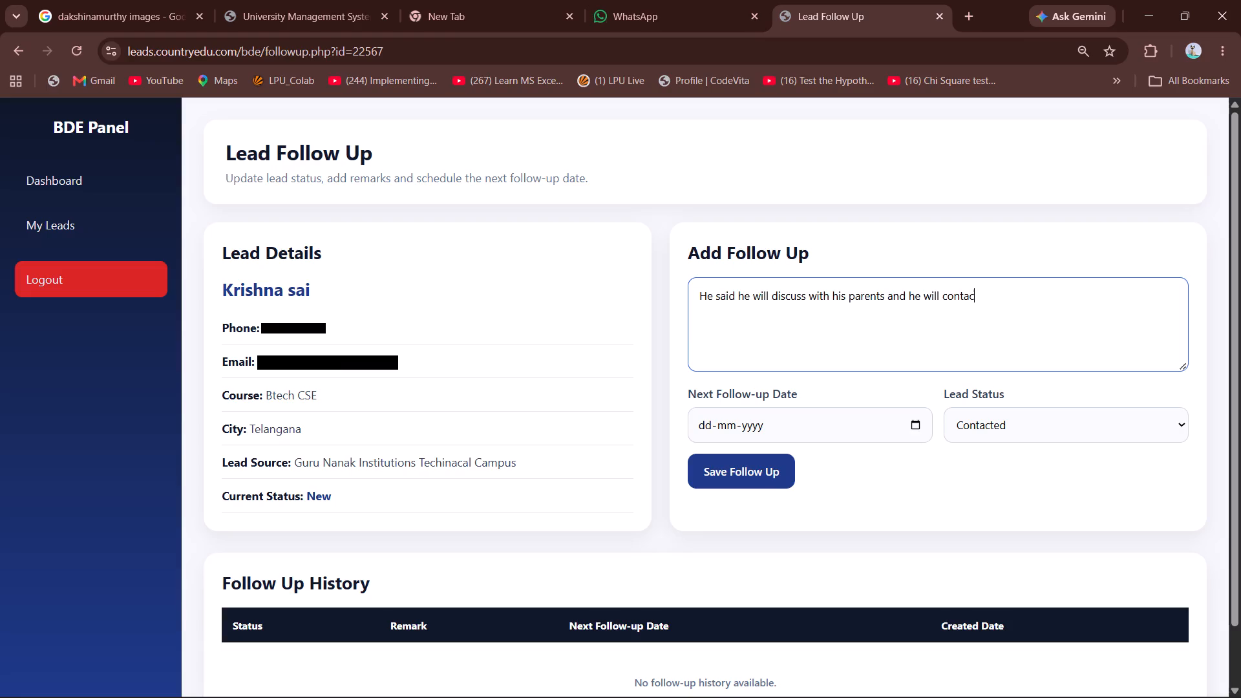
{"action": "type", "text": "t me"}
{"action": "key", "text": "space"}
{"action": "key", "text": "BackSpace"}
{"action": "key", "text": "BackSpace"}
{"action": "key", "text": "BackSpace"}
{"action": "key", "text": "BackSpace"}
{"action": "key", "text": "BackSpace"}
{"action": "key", "text": "BackSpace"}
{"action": "key", "text": "BackSpace"}
{"action": "key", "text": "BackSpace"}
{"action": "key", "text": "BackSpace"}
{"action": "key", "text": "BackSpace"}
{"action": "key", "text": "BackSpace"}
{"action": "type", "text": "calln"}
{"action": "key", "text": "BackSpace"}
{"action": "type", "text": "back"}
{"action": "key", "text": "space"}
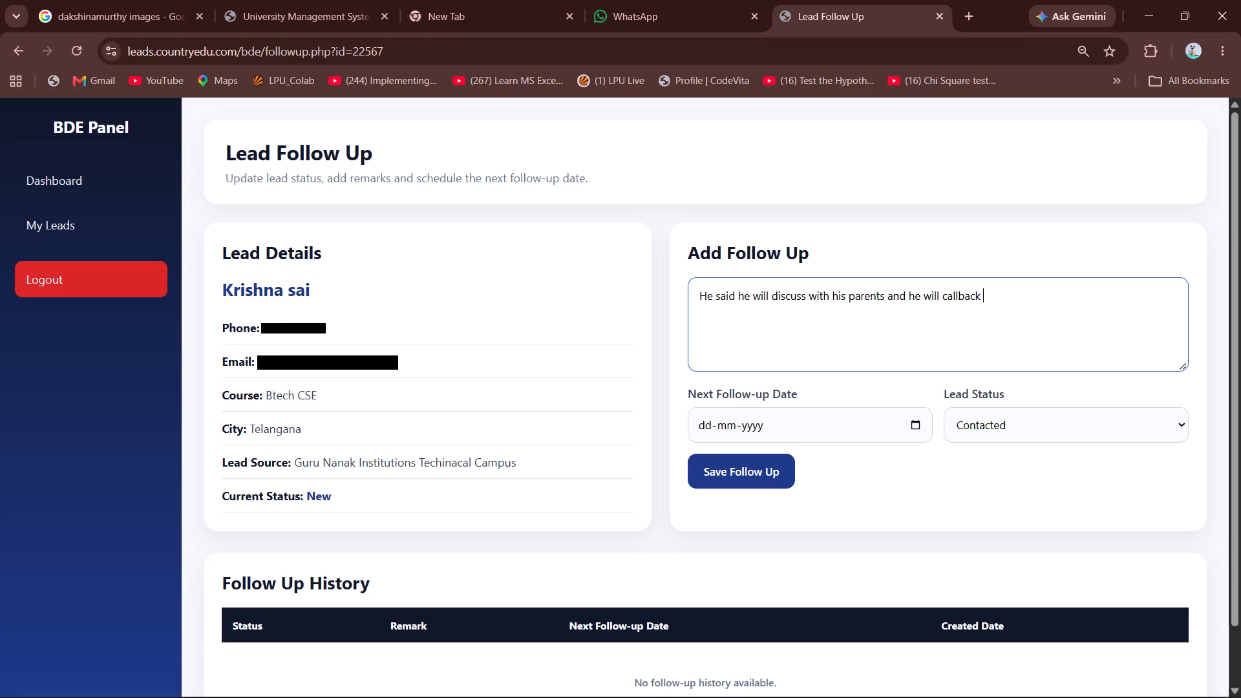
{"action": "type", "text": "me"}
{"action": "type", "text": "a"}
{"action": "key", "text": "space"}
{"action": "key", "text": "BackSpace"}
{"action": "key", "text": "BackSpace"}
{"action": "key", "text": "space"}
{"action": "type", "text": "after sometime."}
Set the next follow-up date to 02-11-2026 and the lead status to Interested, and save the follow-up.
{"action": "left_click", "coordinate": [920, 414]}
{"action": "left_click", "coordinate": [915, 421]}
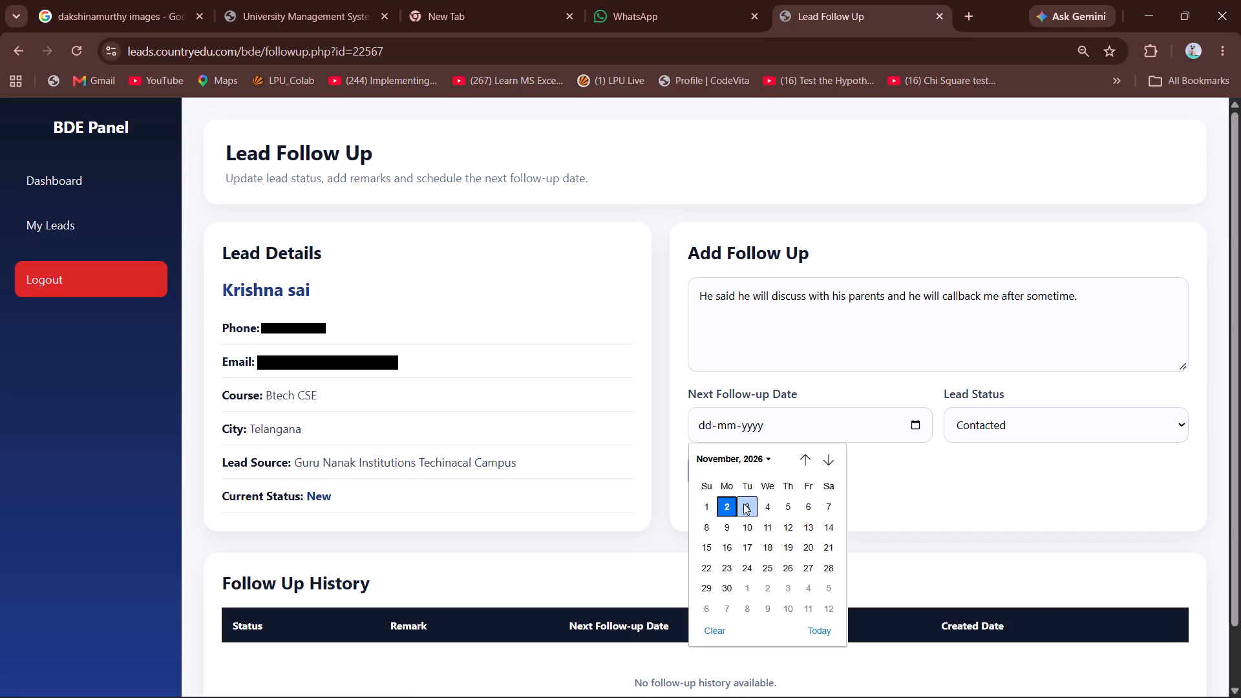
{"action": "left_click", "coordinate": [811, 631]}
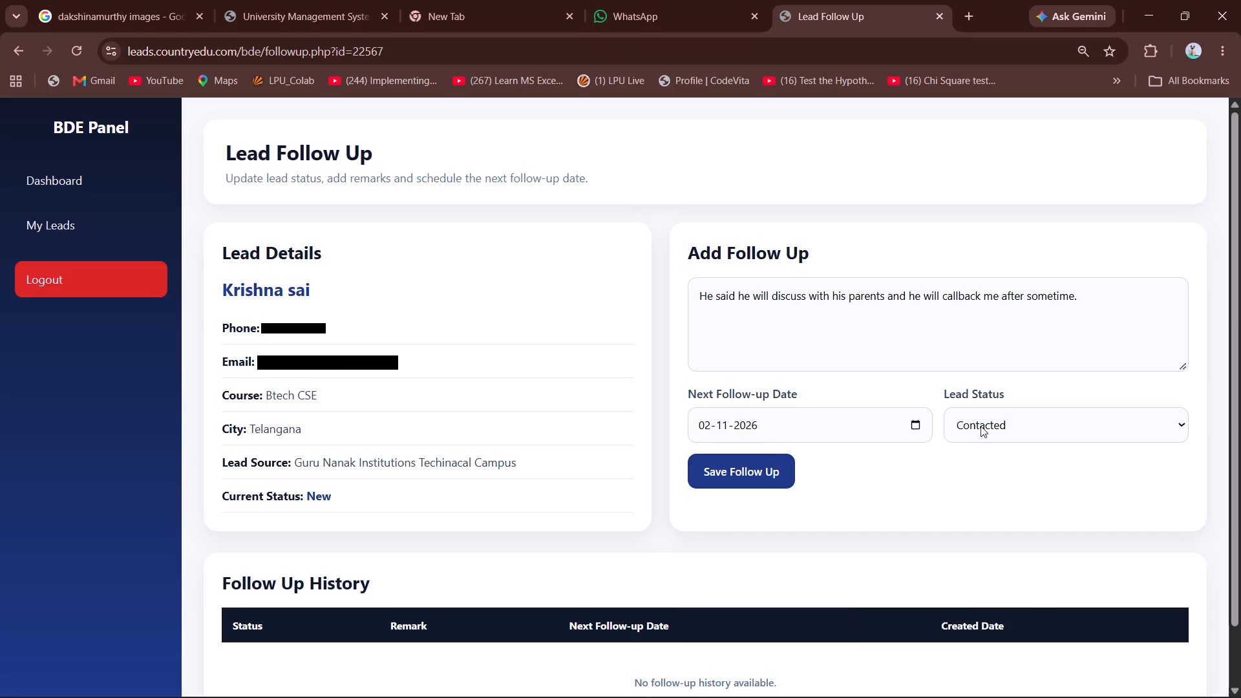
{"action": "left_click", "coordinate": [1019, 423]}
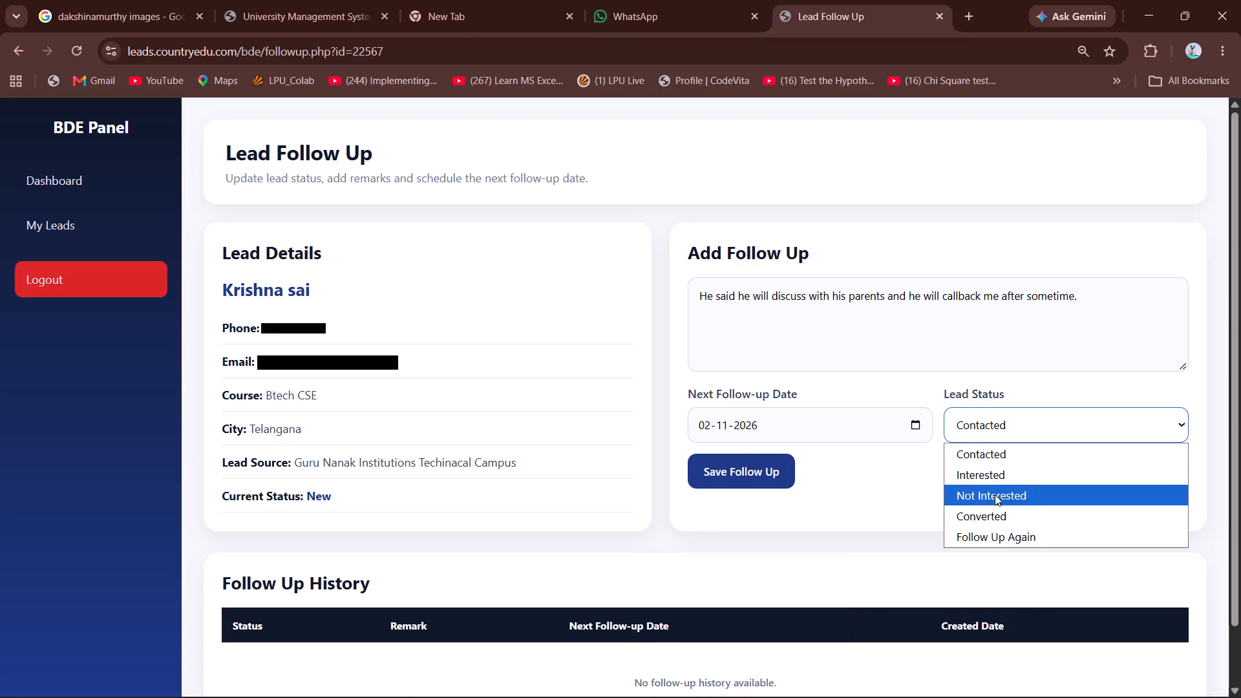
{"action": "left_click", "coordinate": [997, 481]}
{"action": "left_click", "coordinate": [763, 462]}
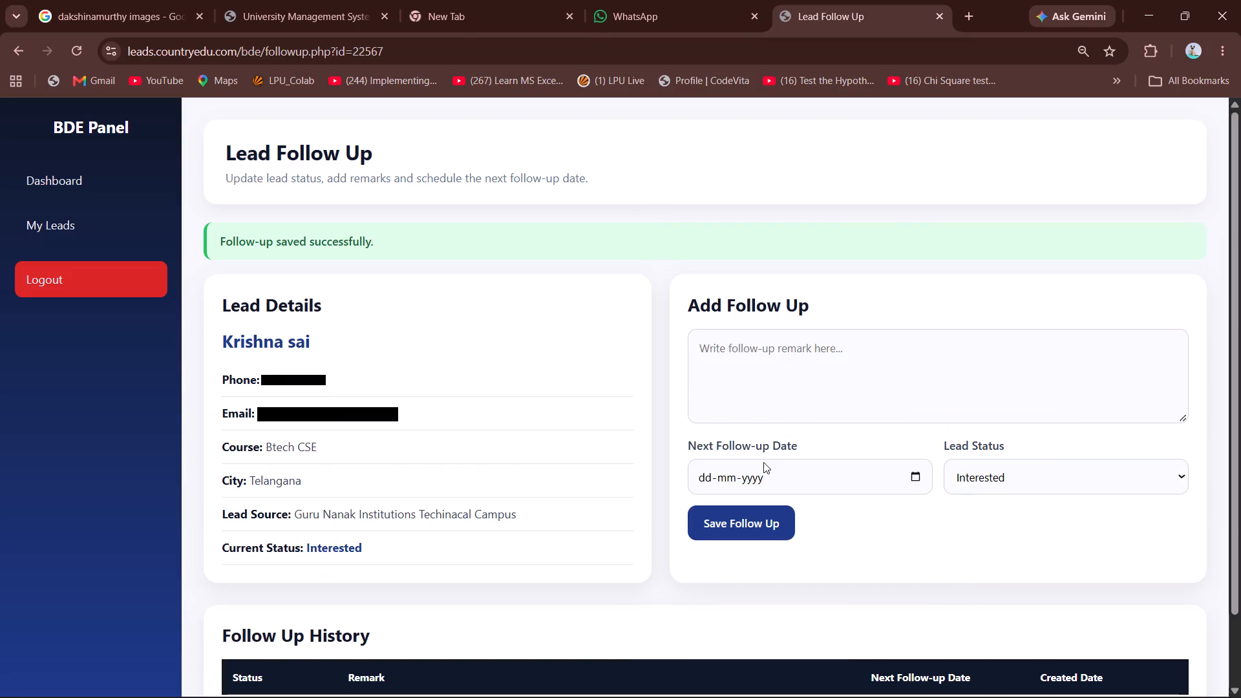
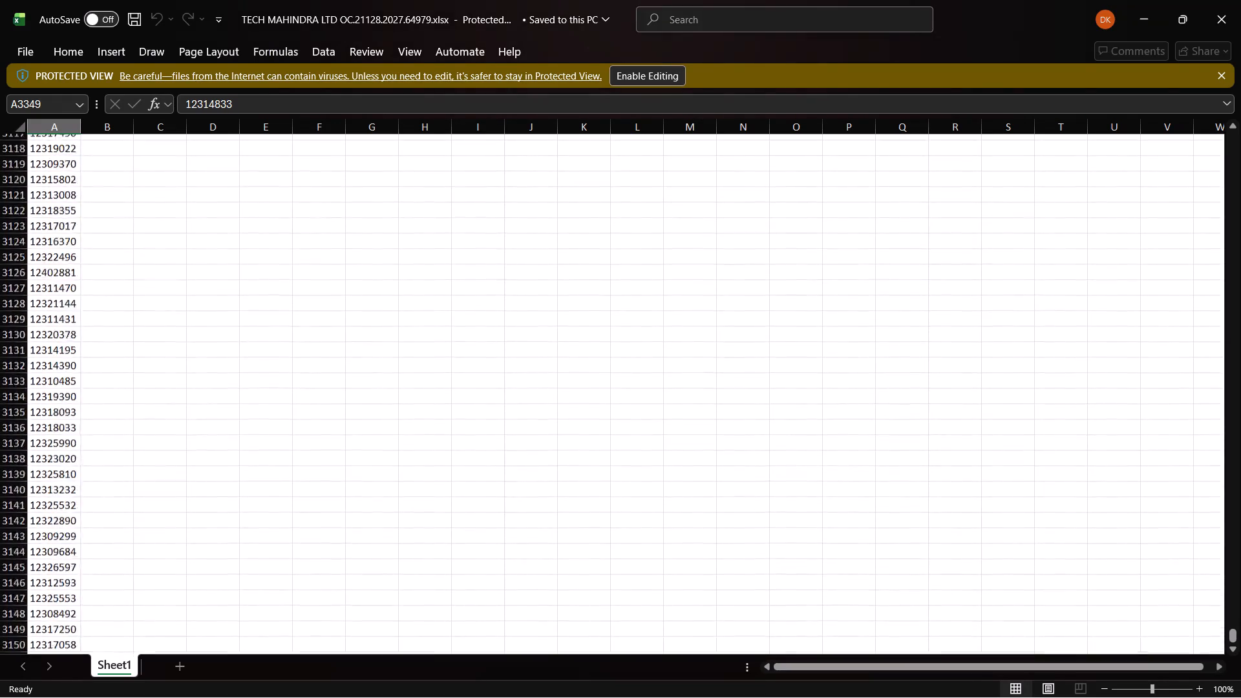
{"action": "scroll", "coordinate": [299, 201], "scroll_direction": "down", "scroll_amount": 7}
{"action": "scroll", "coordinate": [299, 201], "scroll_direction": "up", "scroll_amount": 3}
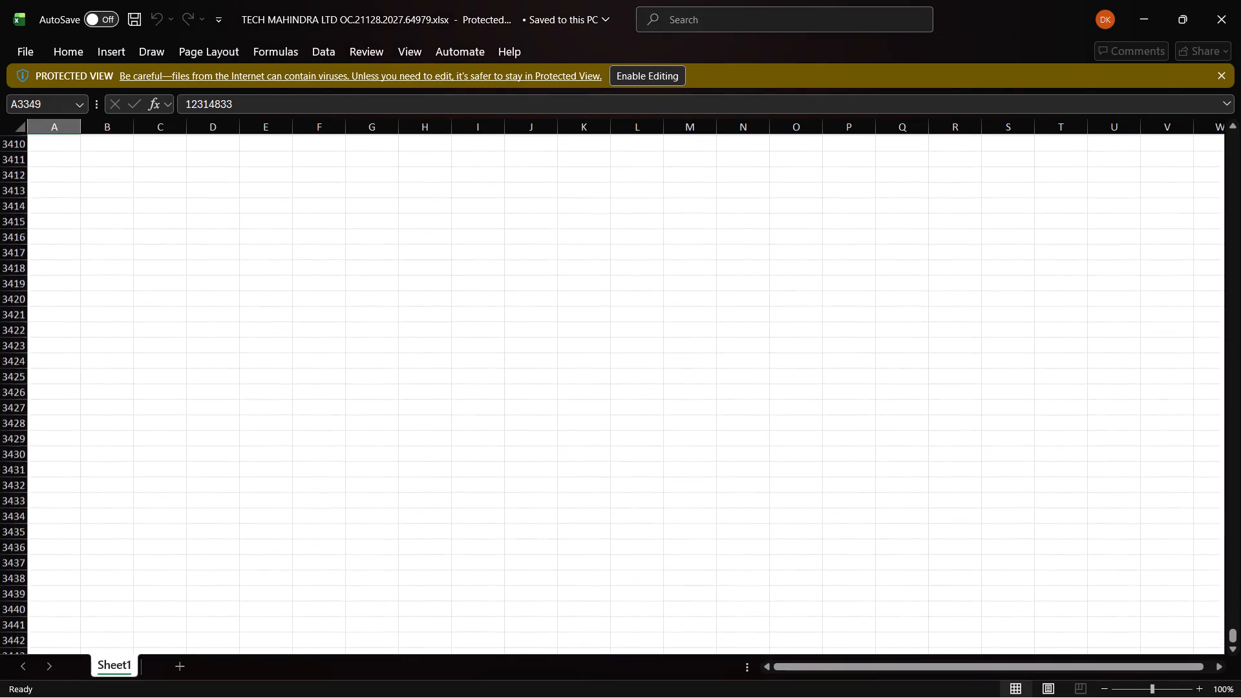
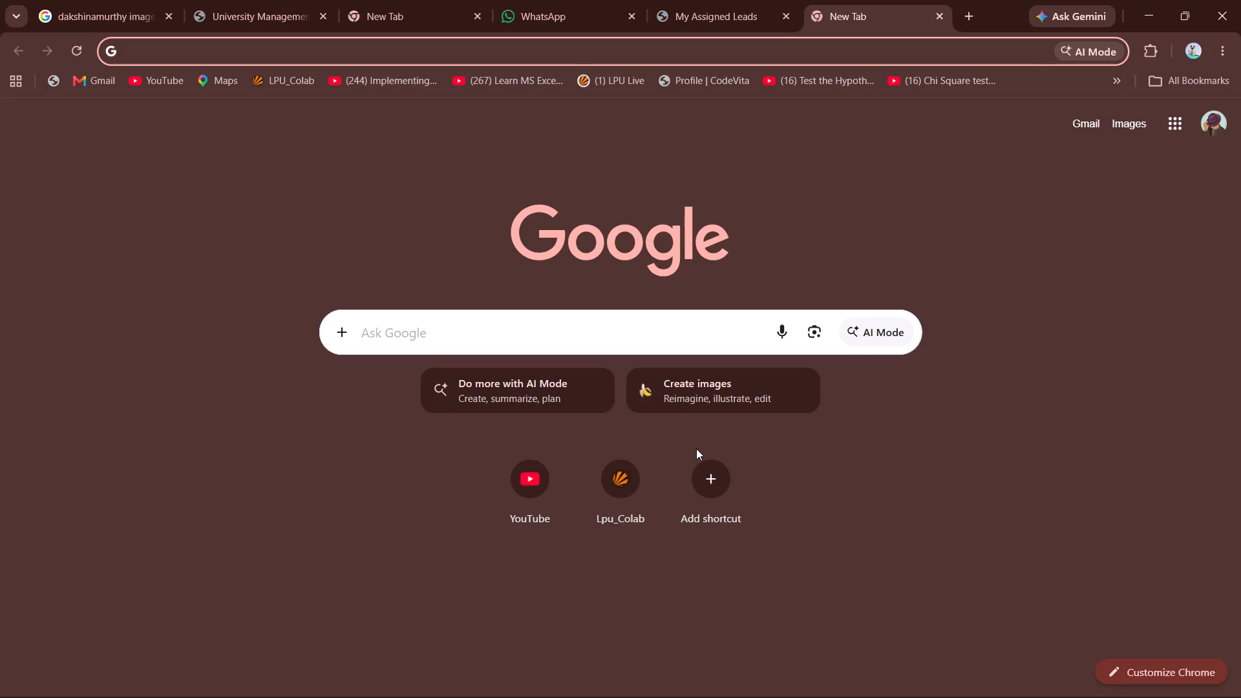
Search Google for "malwaare software solutions" and show the image results.
{"action": "type", "text": "mal"}
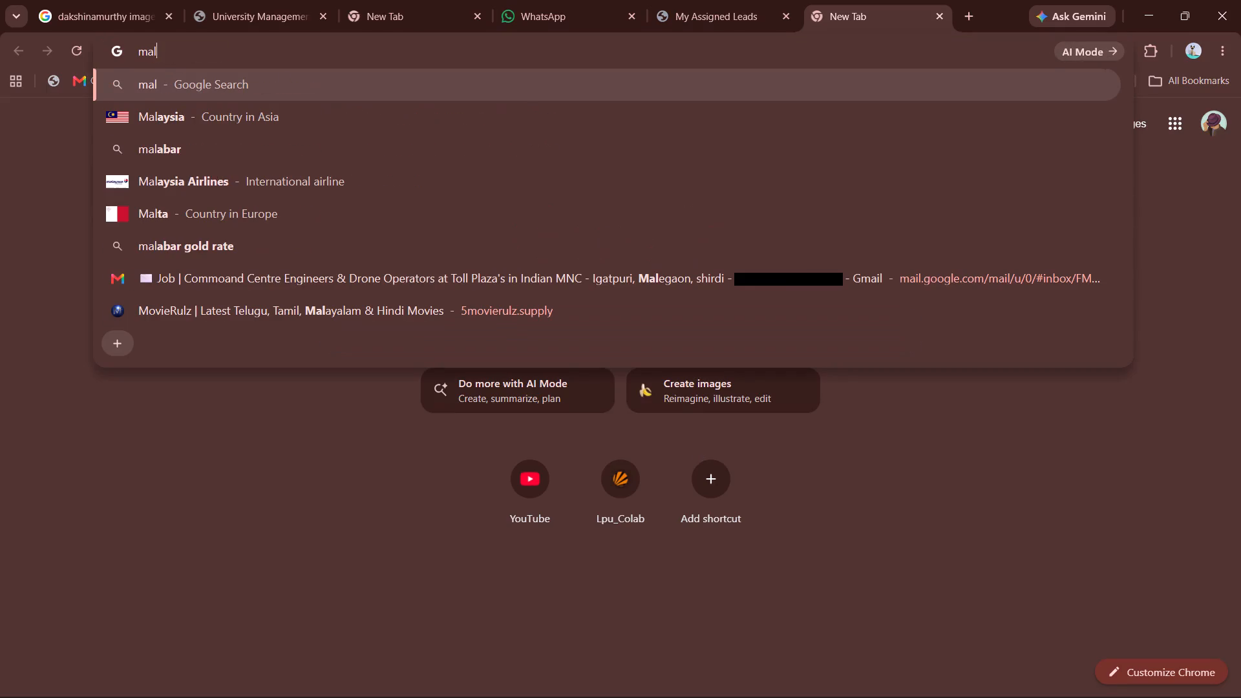
{"action": "type", "text": "waare"}
{"action": "key", "text": "space"}
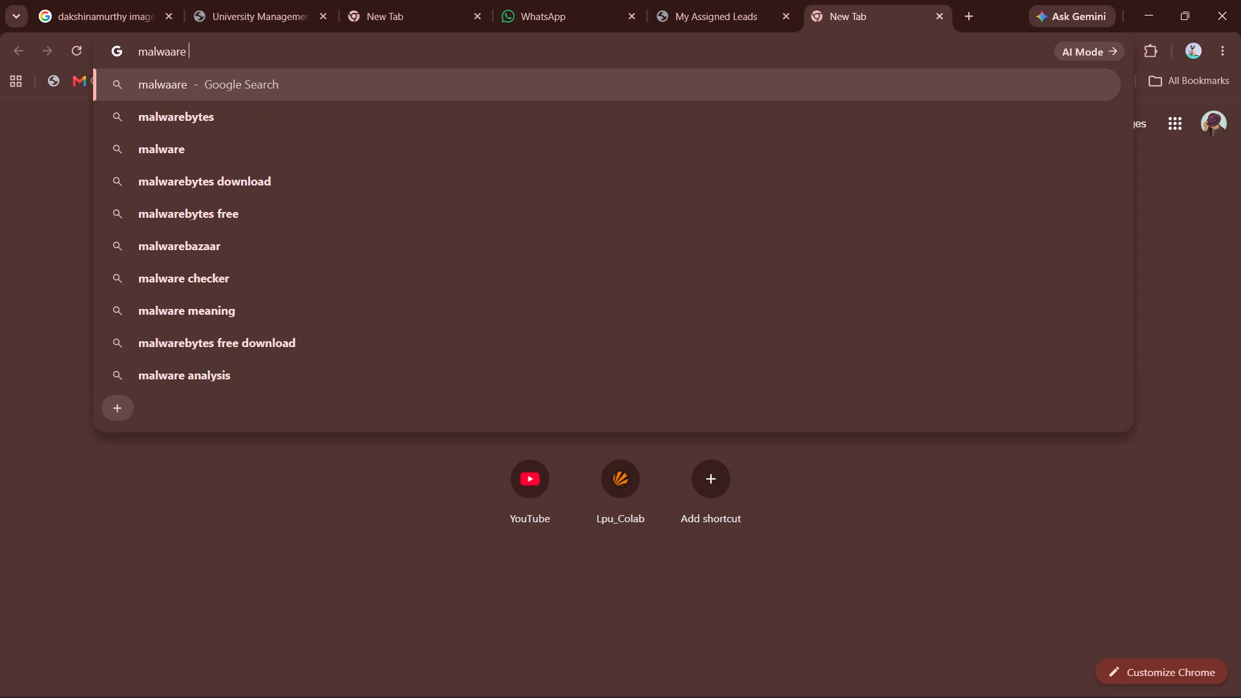
{"action": "type", "text": "so"}
{"action": "type", "text": "ft"}
{"action": "key", "text": "w"}
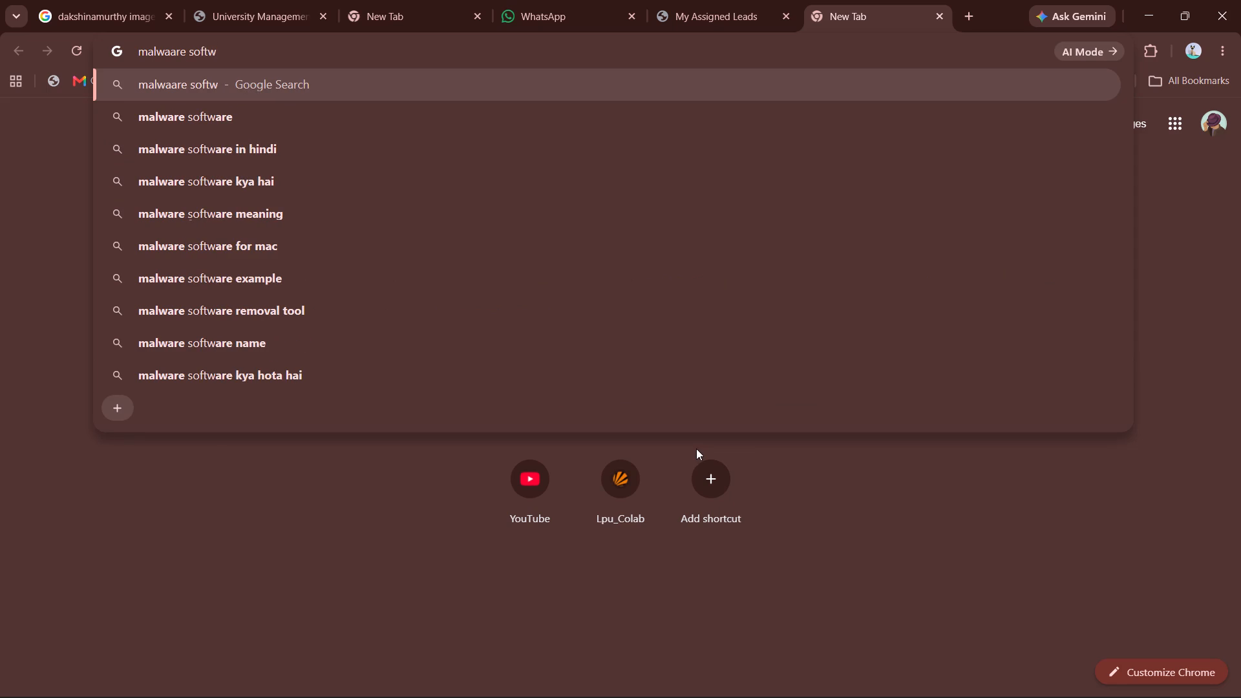
{"action": "type", "text": "are"}
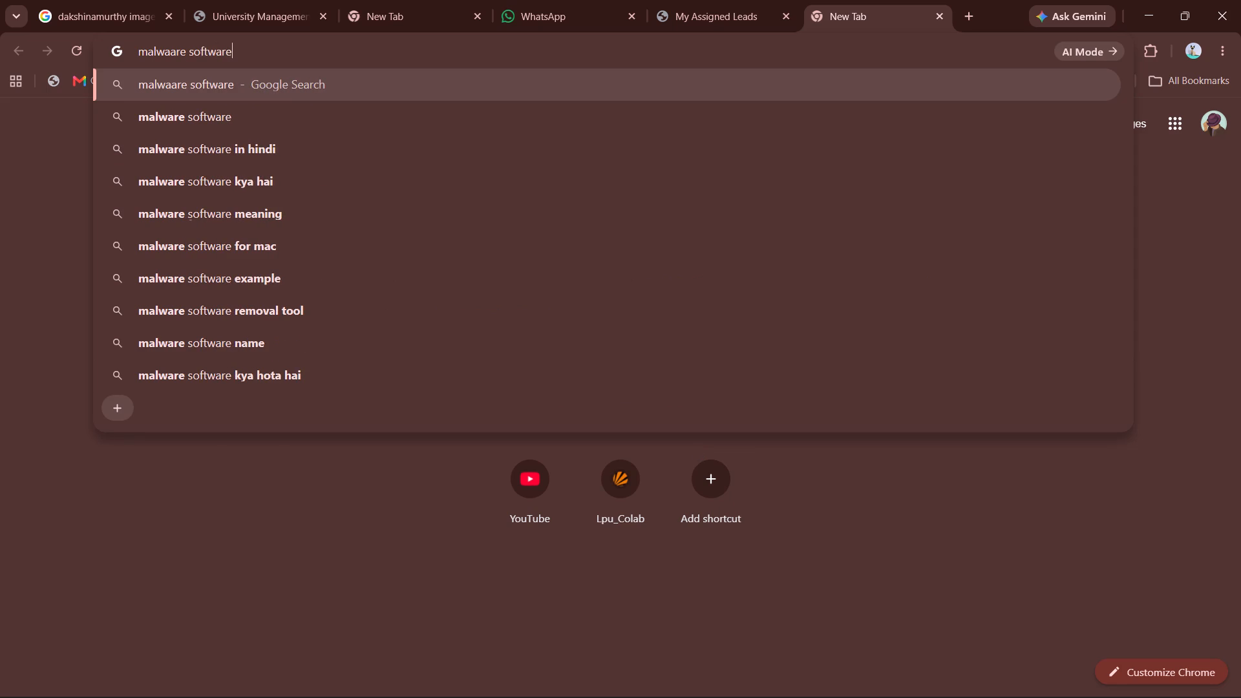
{"action": "key", "text": "space"}
{"action": "type", "text": "solutions"}
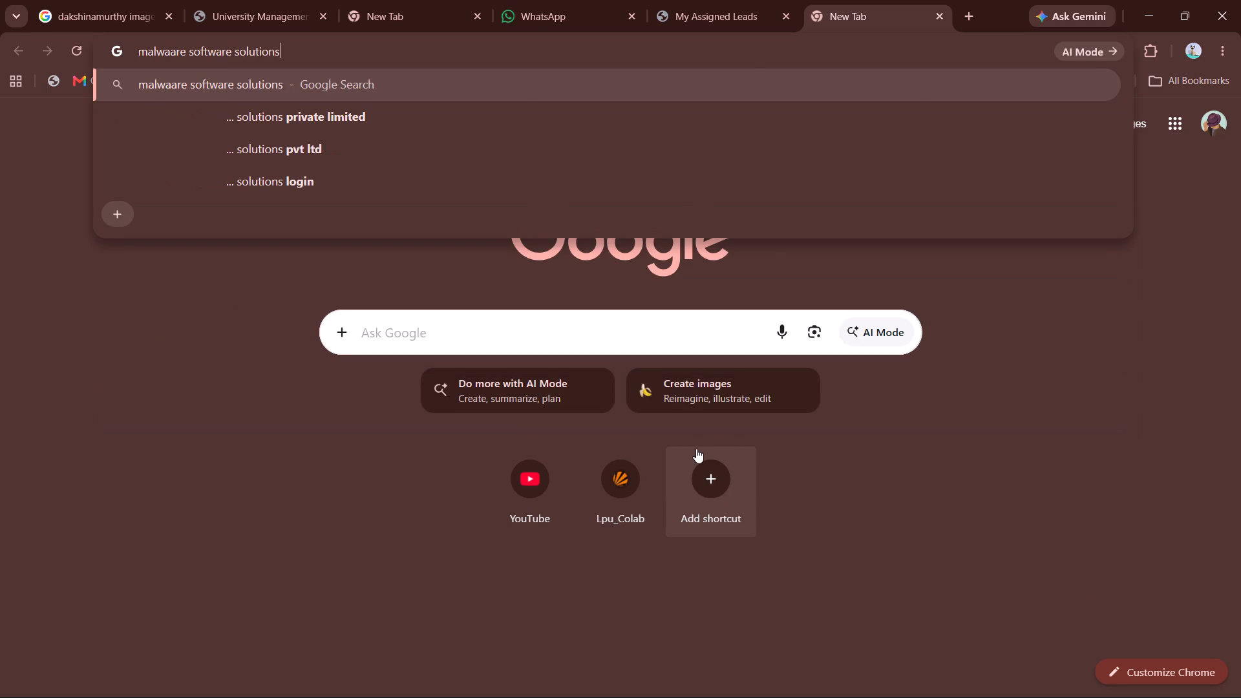
{"action": "key", "text": "Return"}
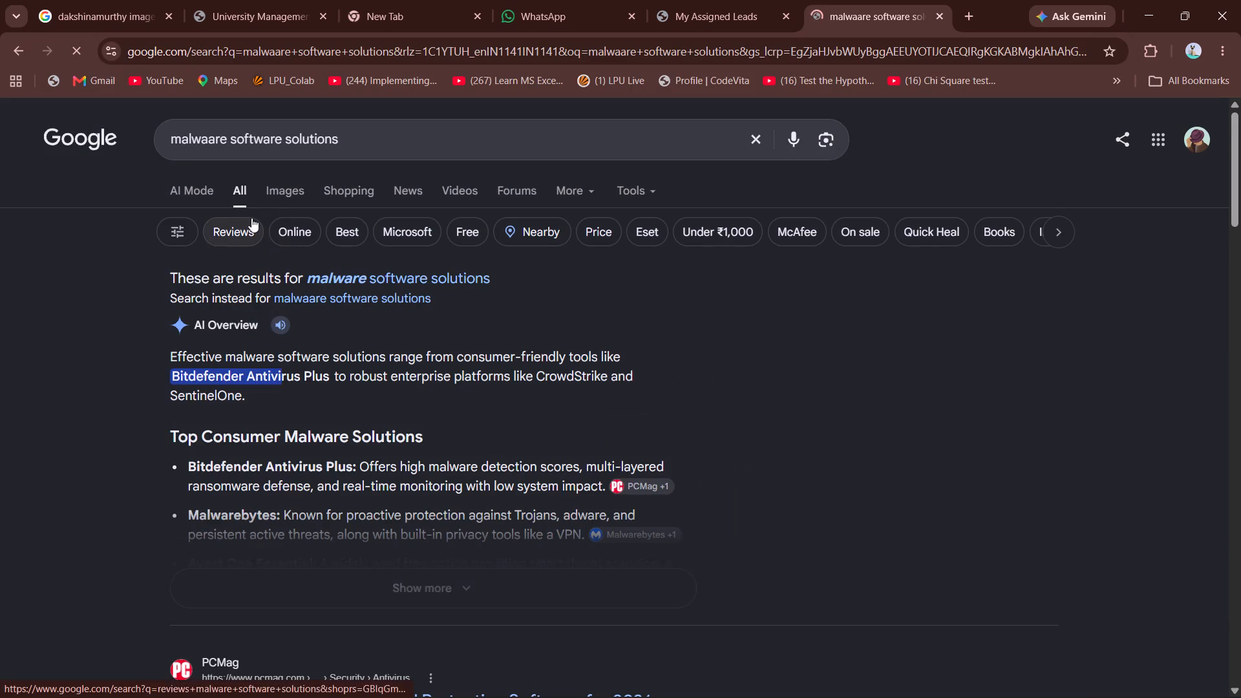
{"action": "left_click", "coordinate": [278, 196]}
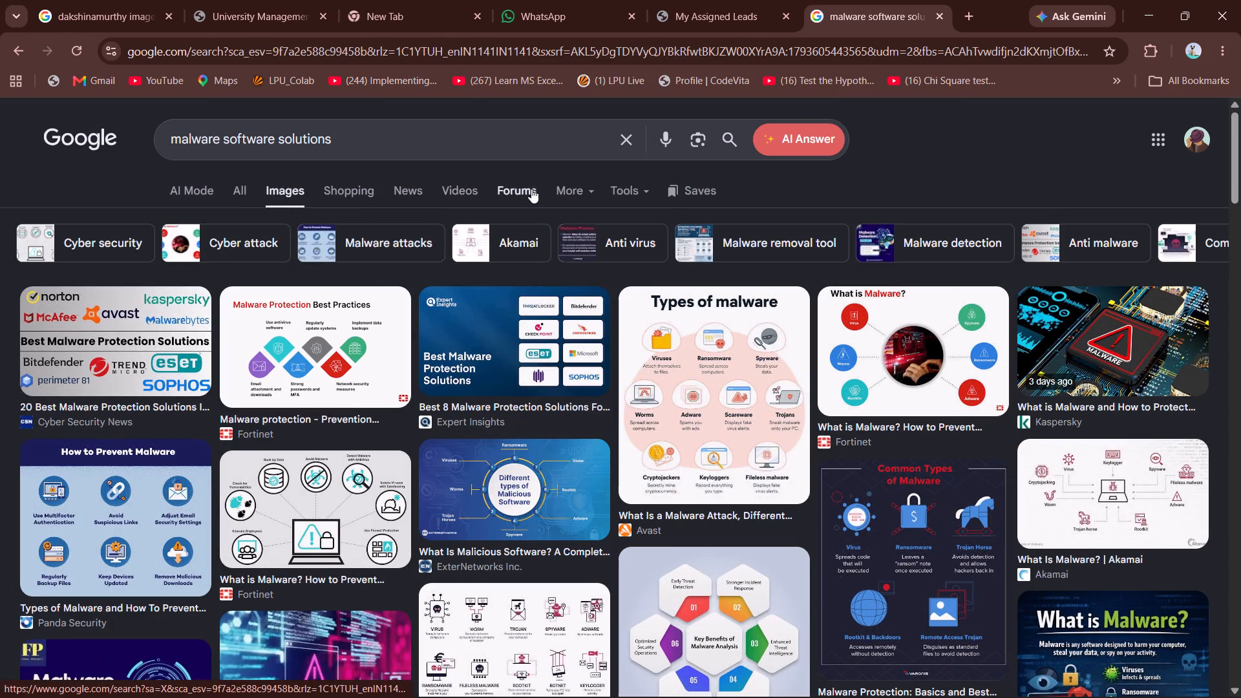
{"action": "left_click", "coordinate": [576, 188]}
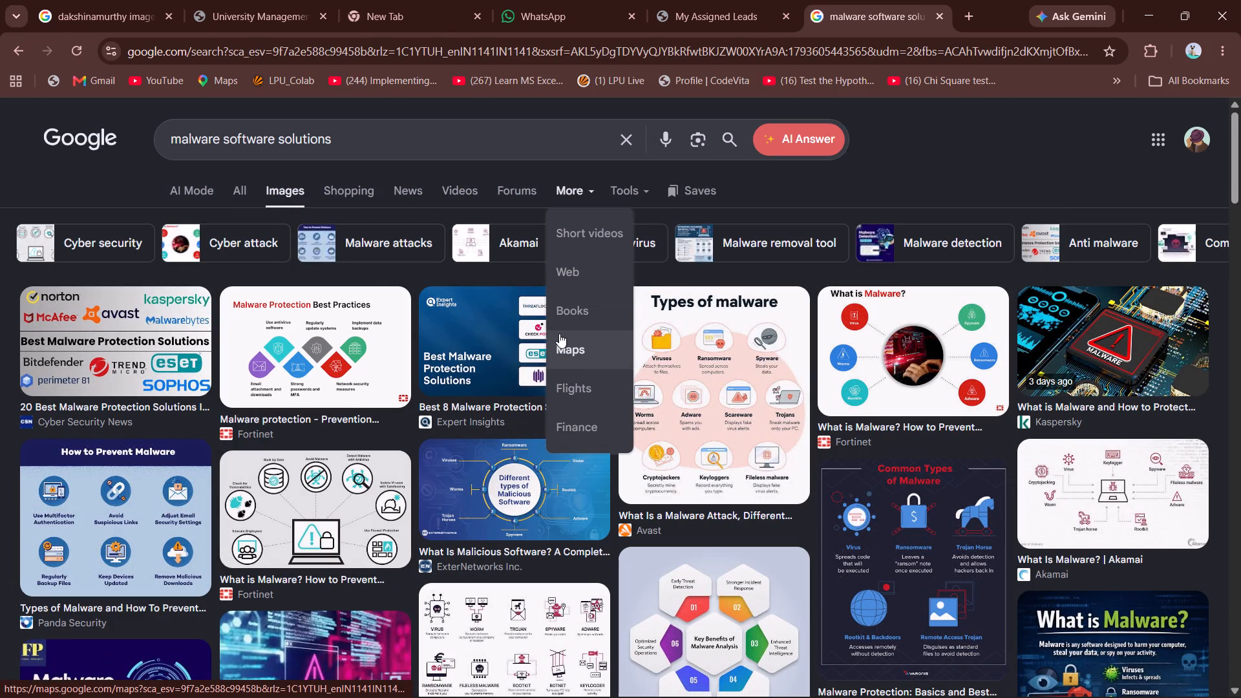
Capitalise the first letter of the image search query, and rerun the search with the suggestion "malware software solutions".
{"action": "left_click", "coordinate": [183, 139]}
{"action": "key", "text": "BackSpace"}
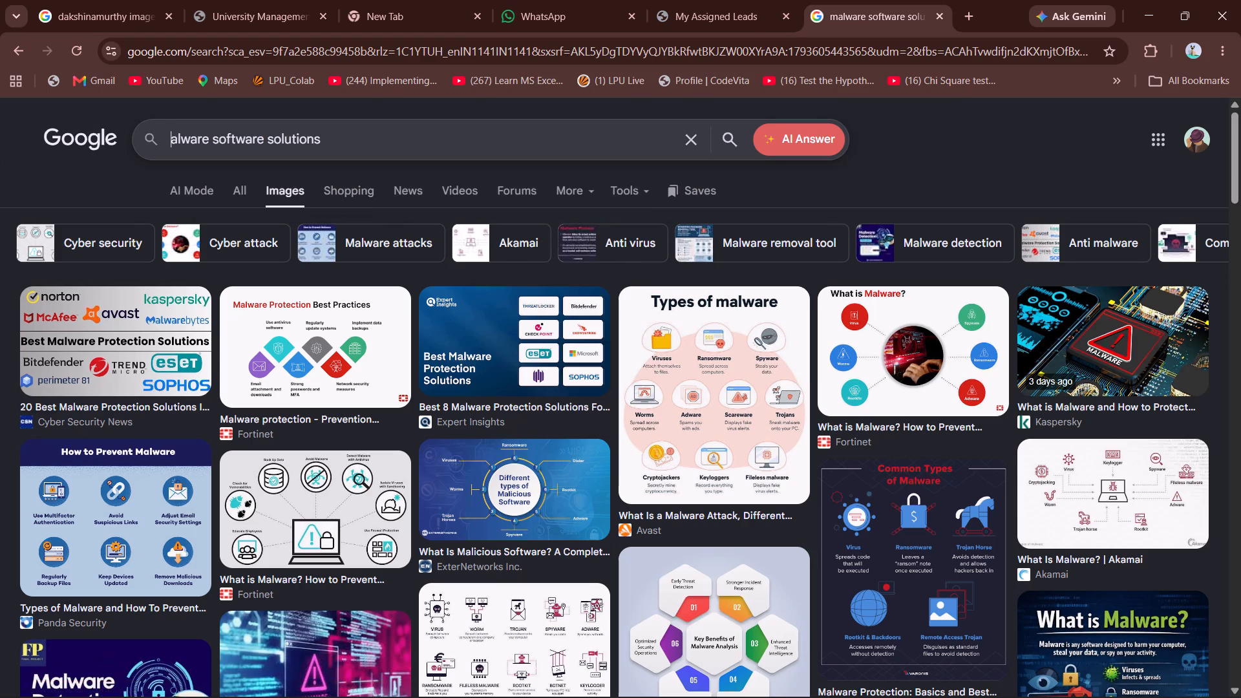
{"action": "key", "text": "shift+m"}
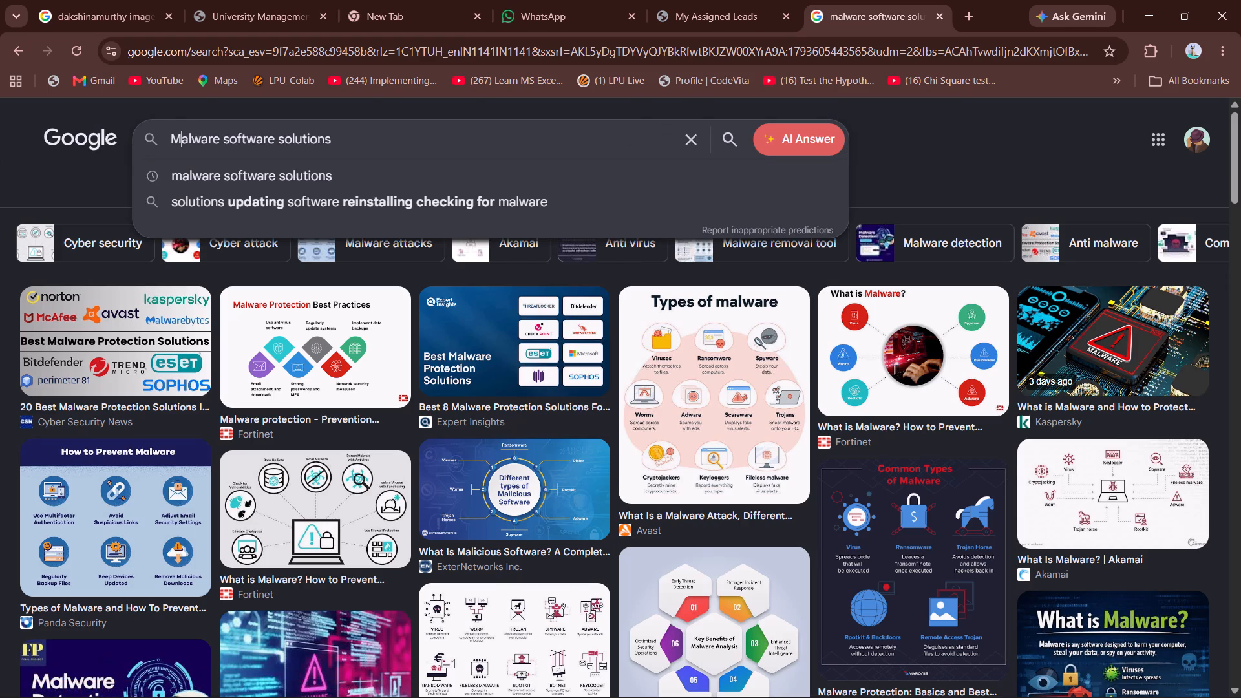
{"action": "left_click", "coordinate": [281, 174]}
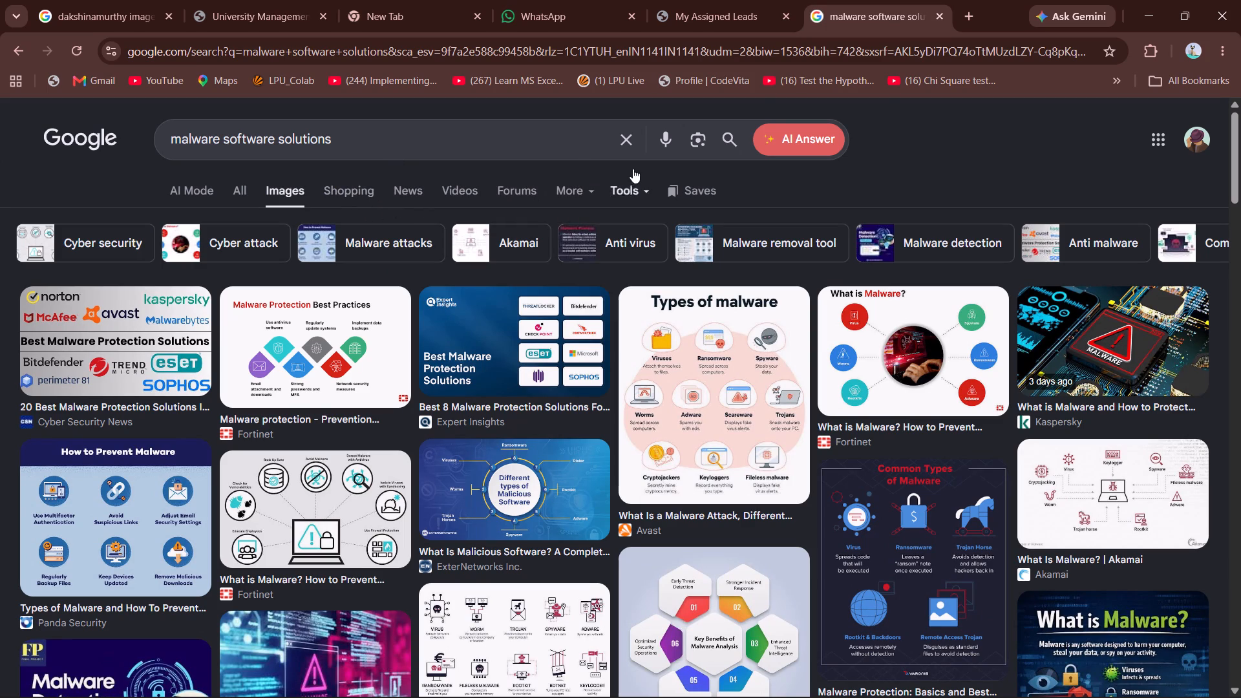
Show the search in Google Maps and extend the query to "malware software solutions hyderabad".
{"action": "left_click", "coordinate": [585, 187]}
{"action": "left_click", "coordinate": [584, 348]}
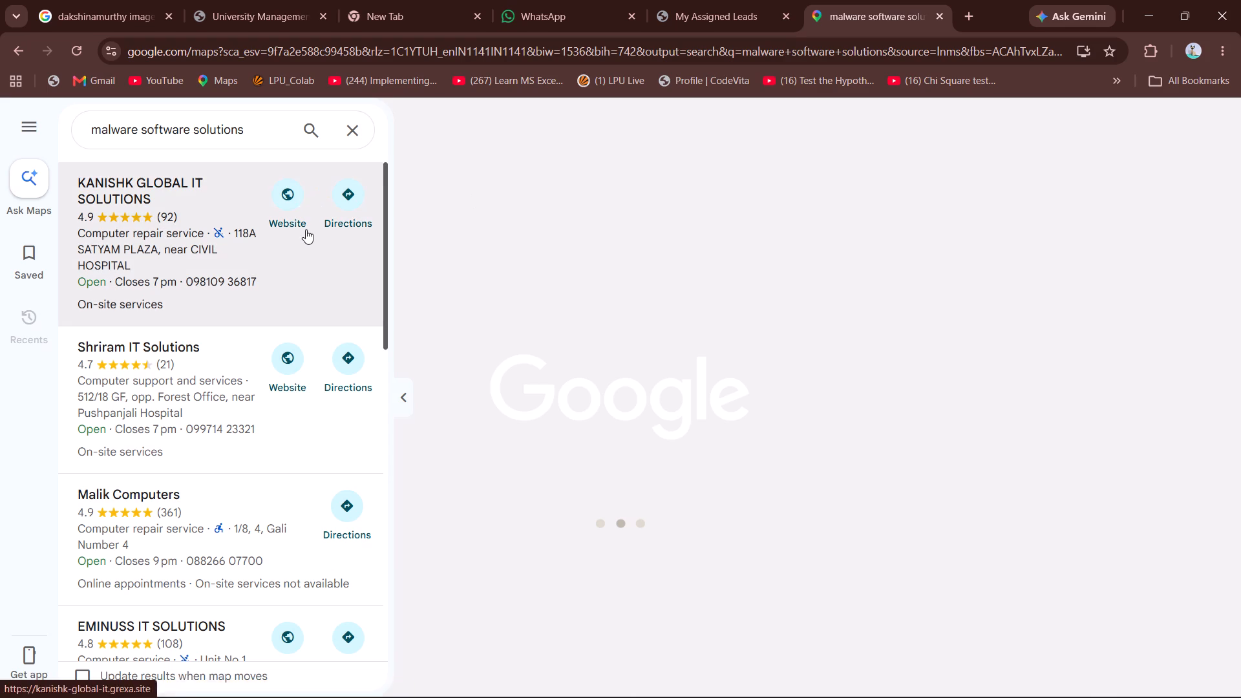
{"action": "left_click", "coordinate": [241, 123]}
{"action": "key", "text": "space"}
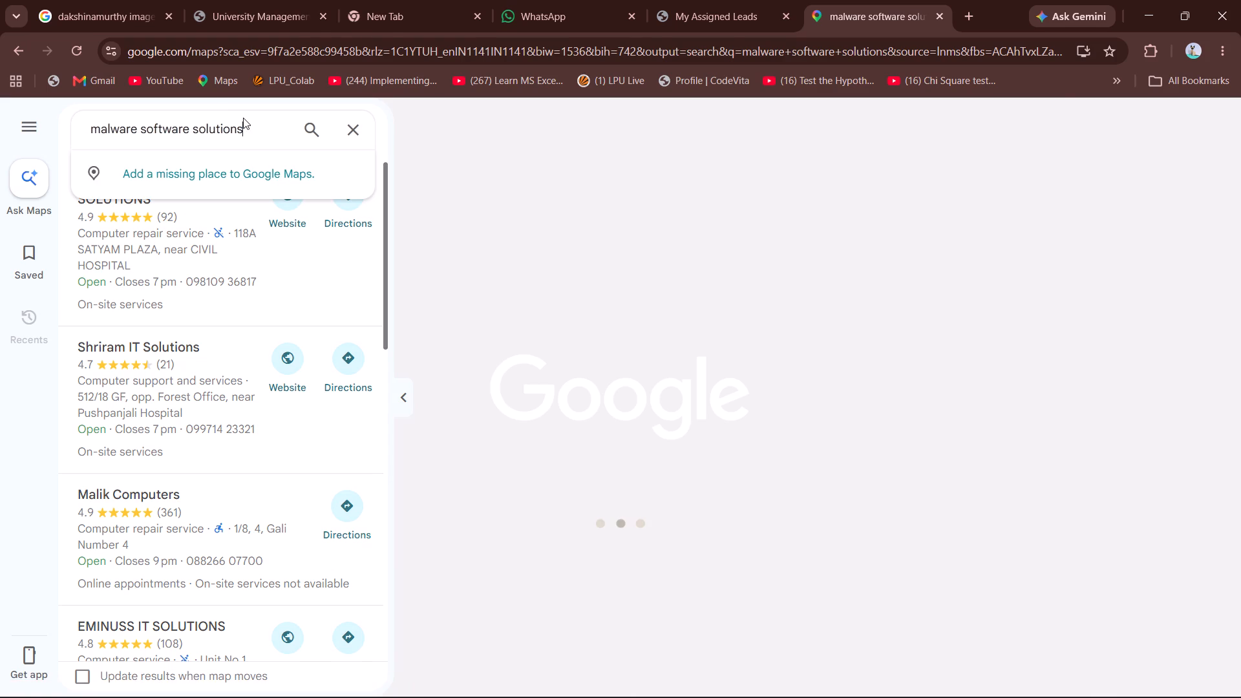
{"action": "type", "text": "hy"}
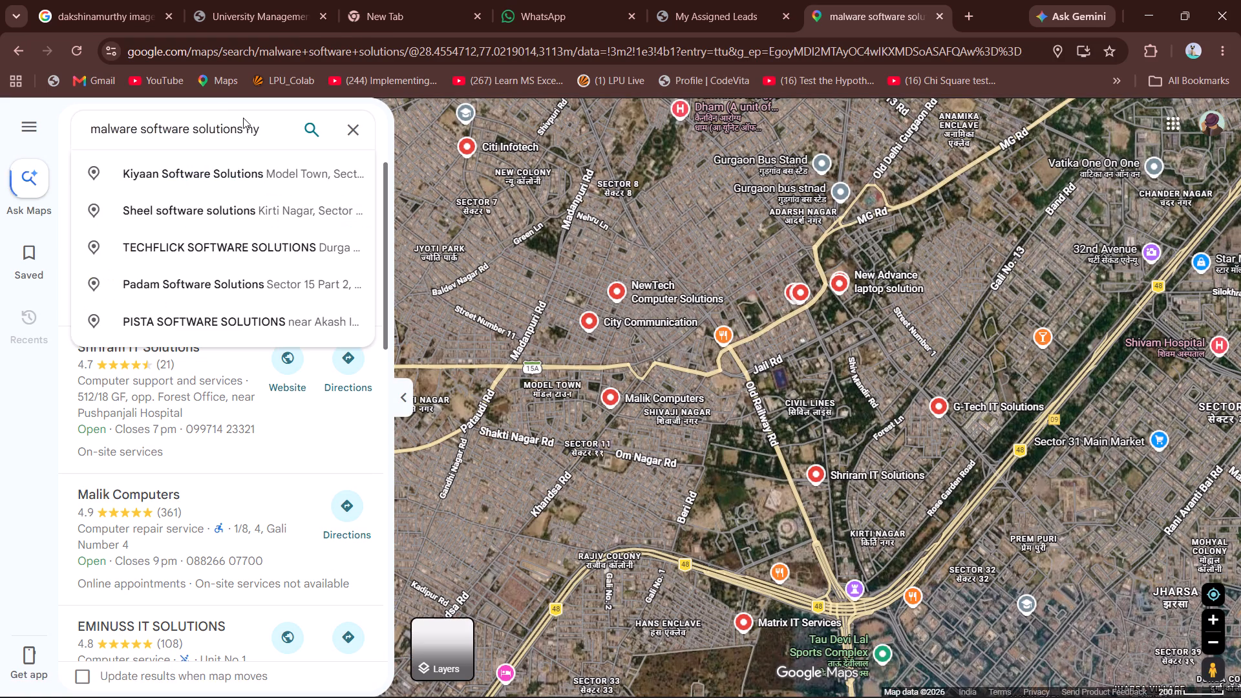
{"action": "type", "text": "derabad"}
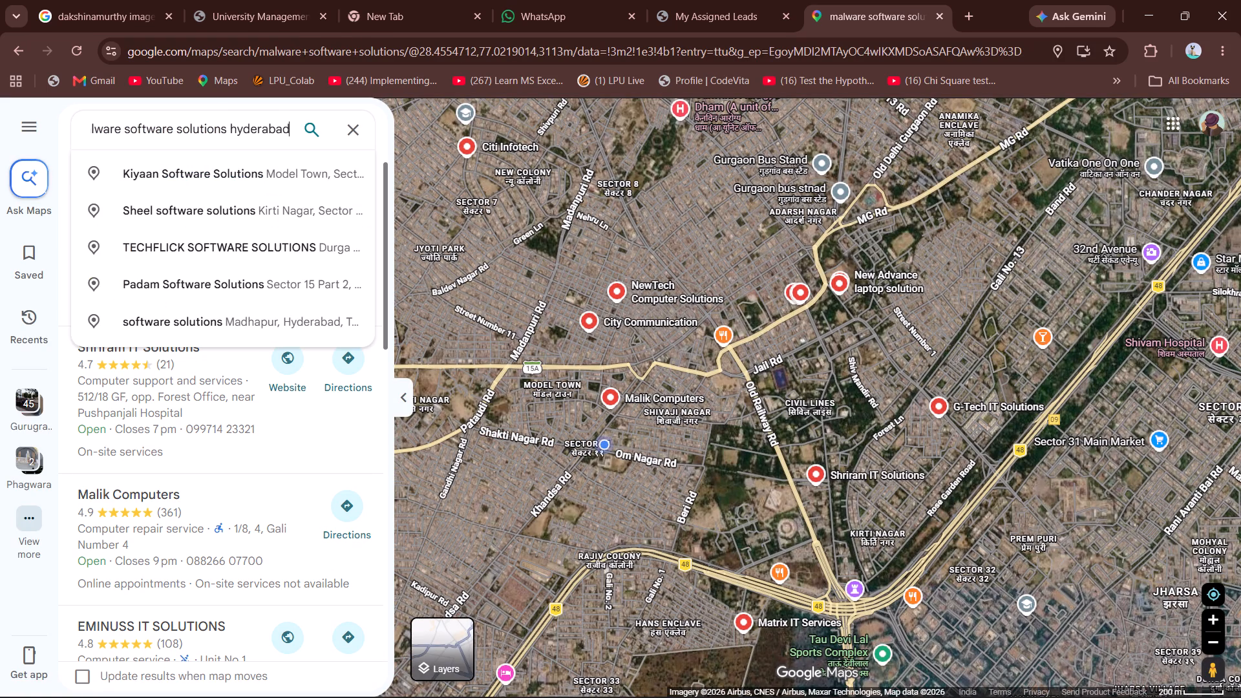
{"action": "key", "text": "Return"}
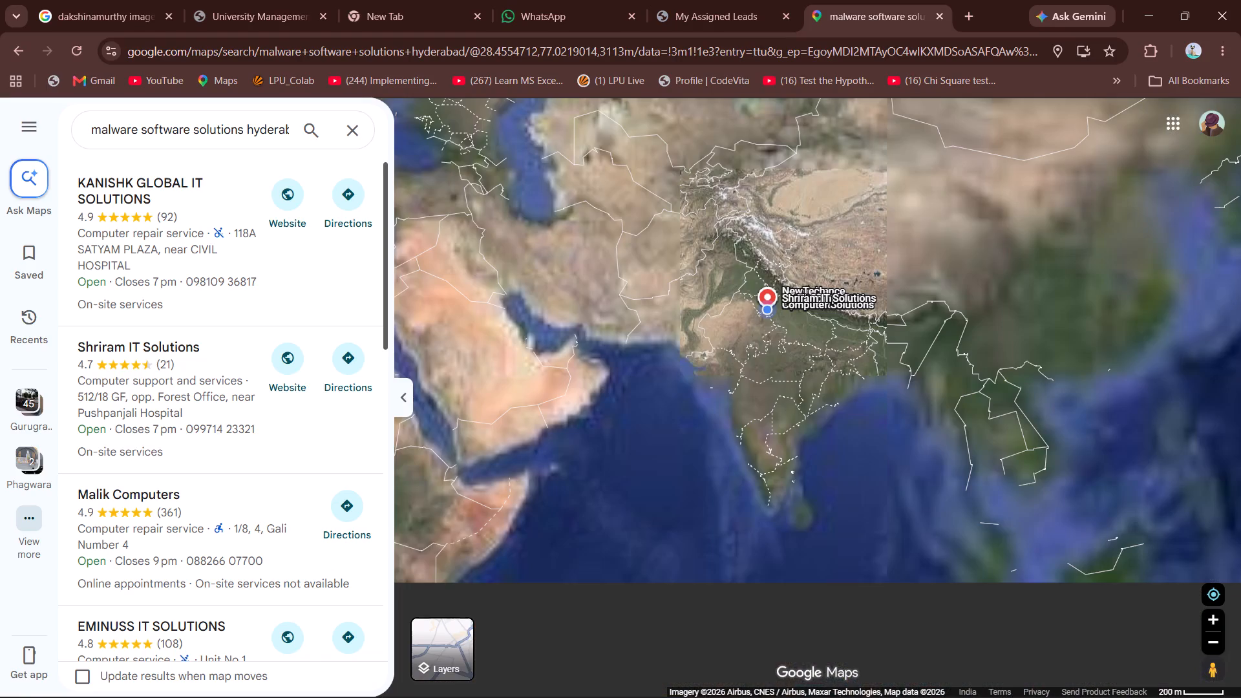